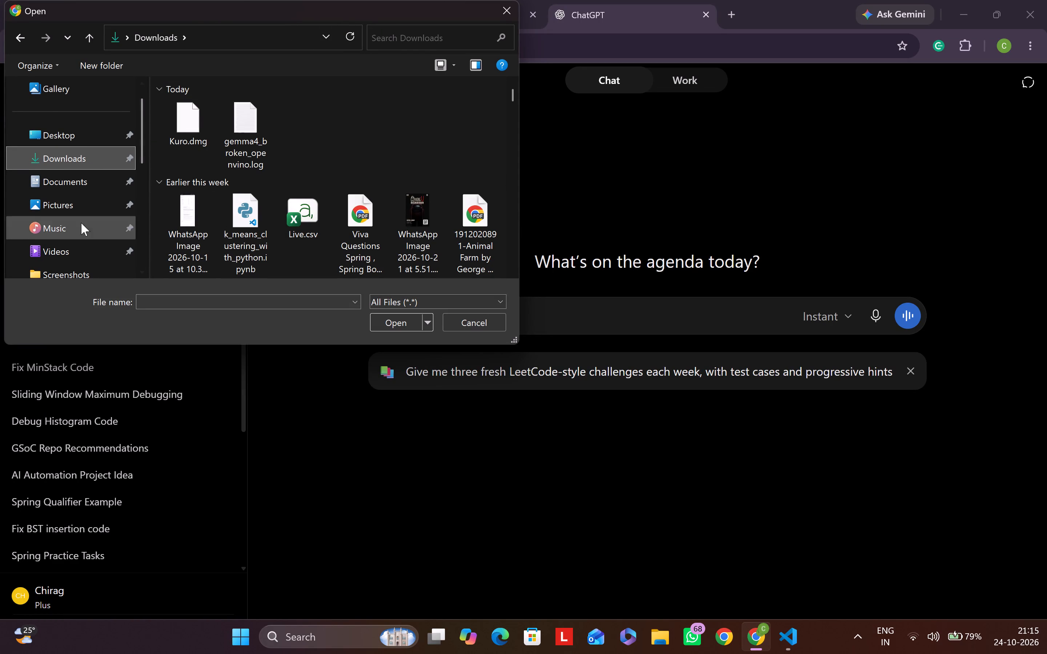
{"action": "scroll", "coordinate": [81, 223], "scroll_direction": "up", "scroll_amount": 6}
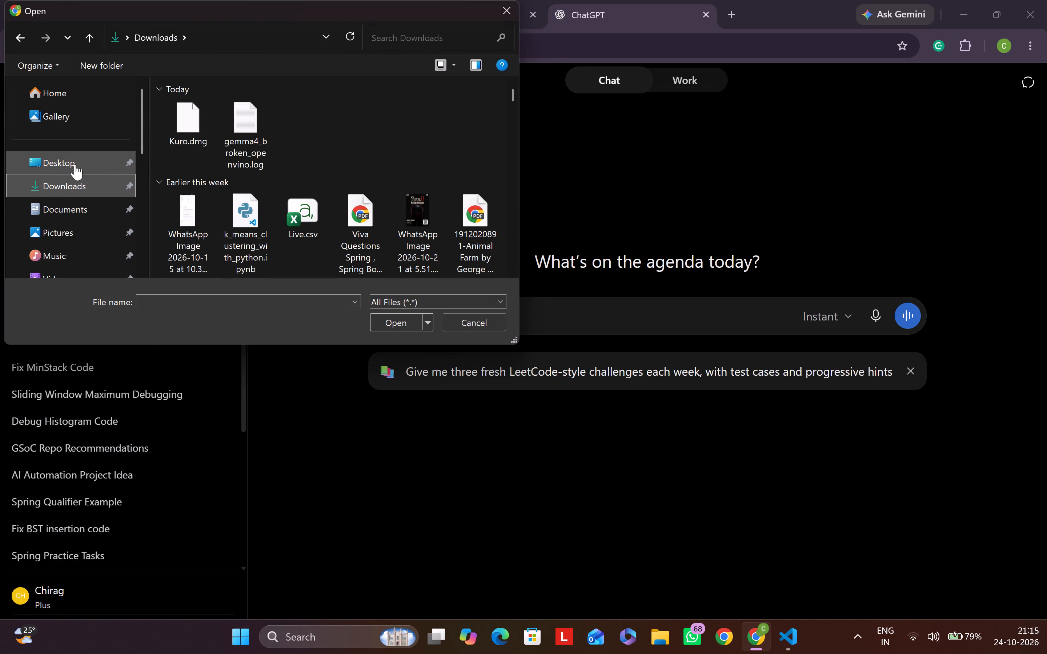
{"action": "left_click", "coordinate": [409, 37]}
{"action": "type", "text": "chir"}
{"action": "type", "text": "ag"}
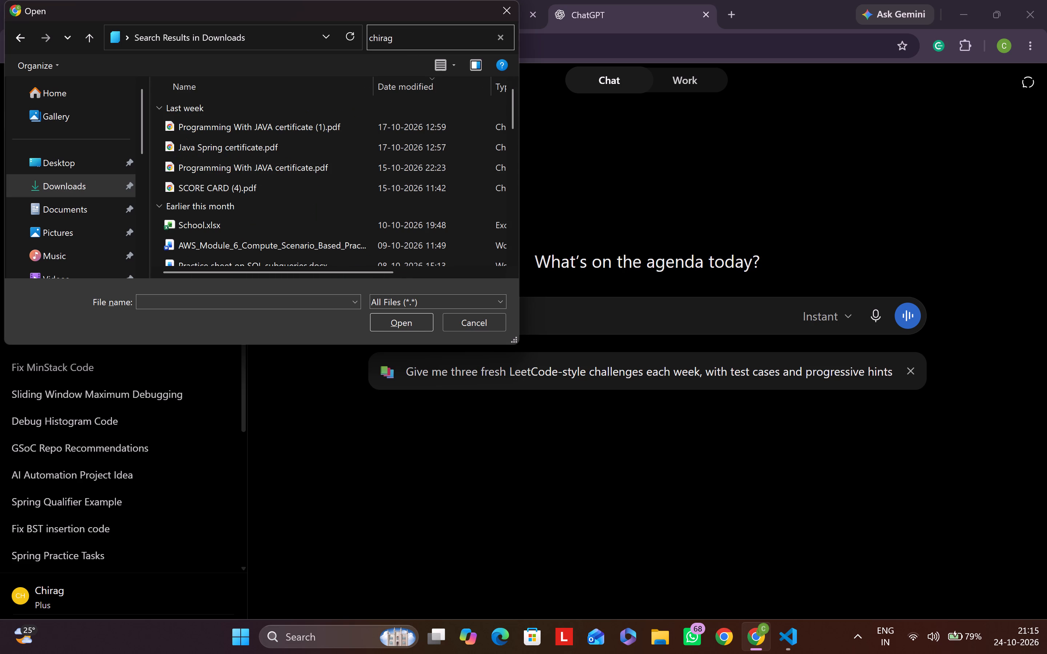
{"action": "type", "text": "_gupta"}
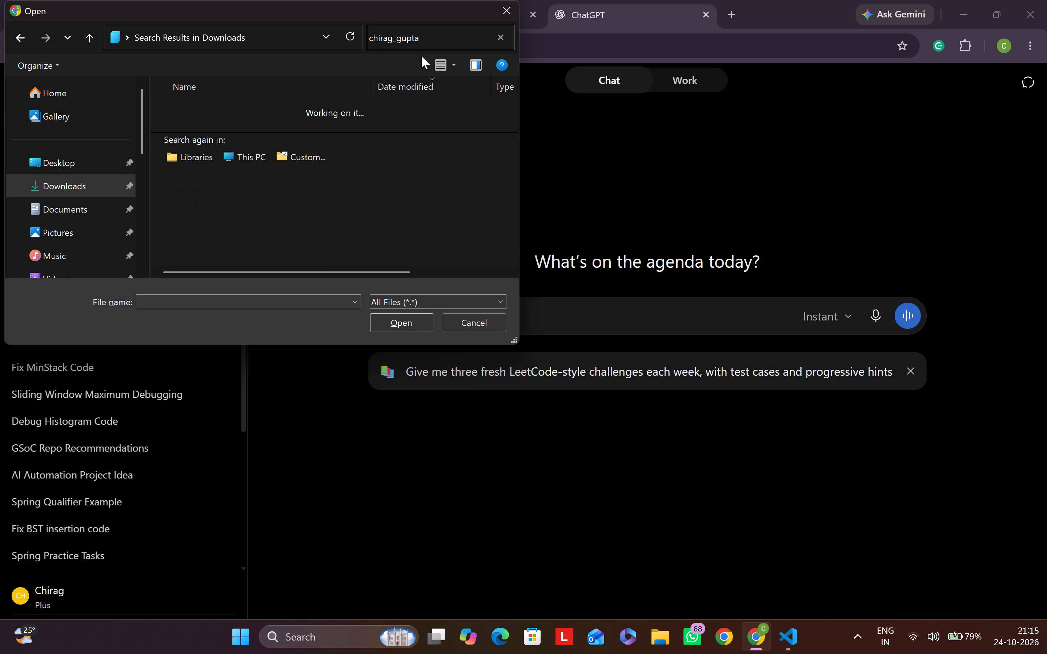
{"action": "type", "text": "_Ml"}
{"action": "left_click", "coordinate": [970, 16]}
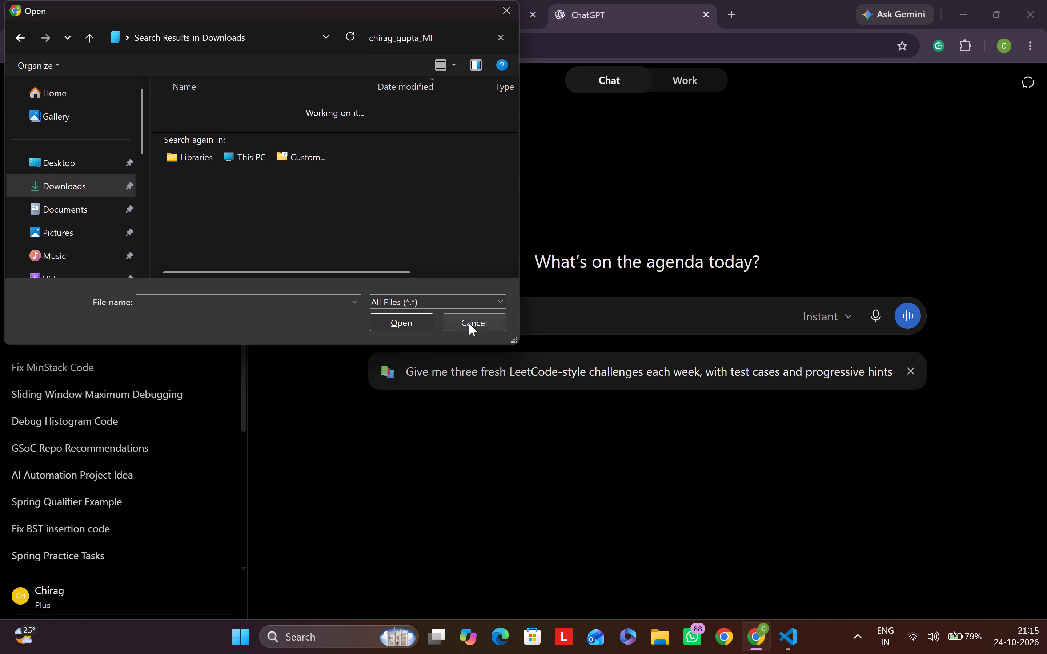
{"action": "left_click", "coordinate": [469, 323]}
{"action": "left_click", "coordinate": [278, 637]}
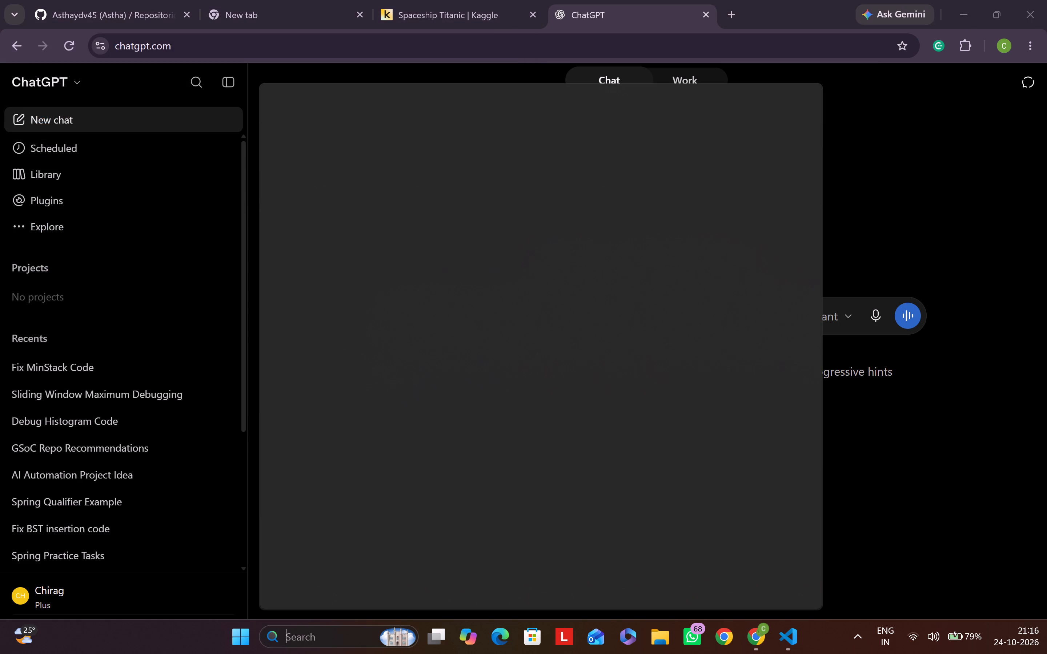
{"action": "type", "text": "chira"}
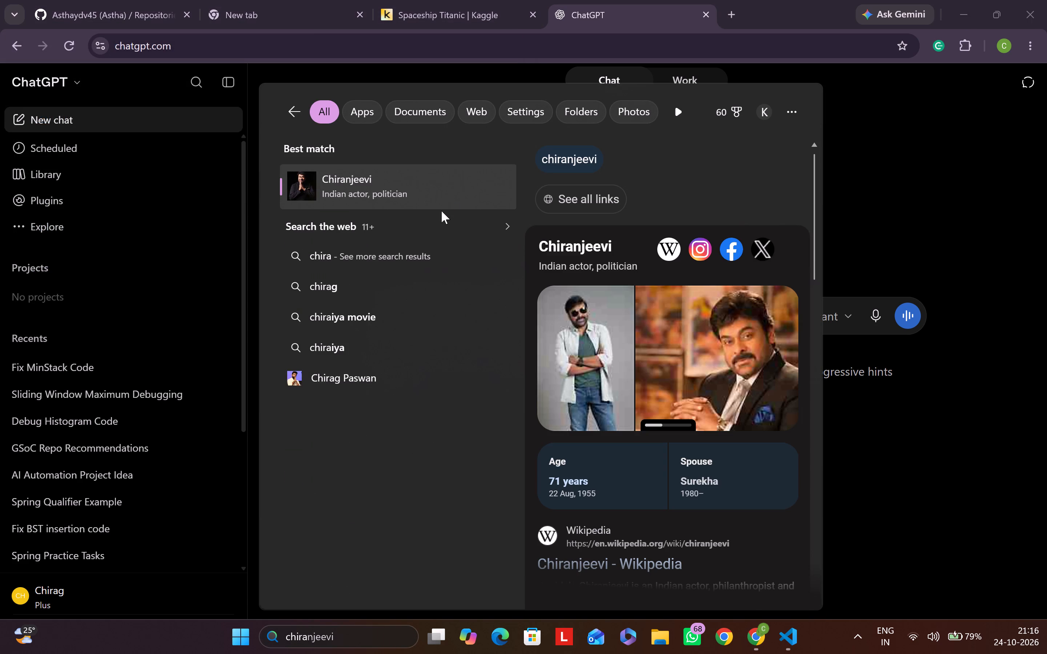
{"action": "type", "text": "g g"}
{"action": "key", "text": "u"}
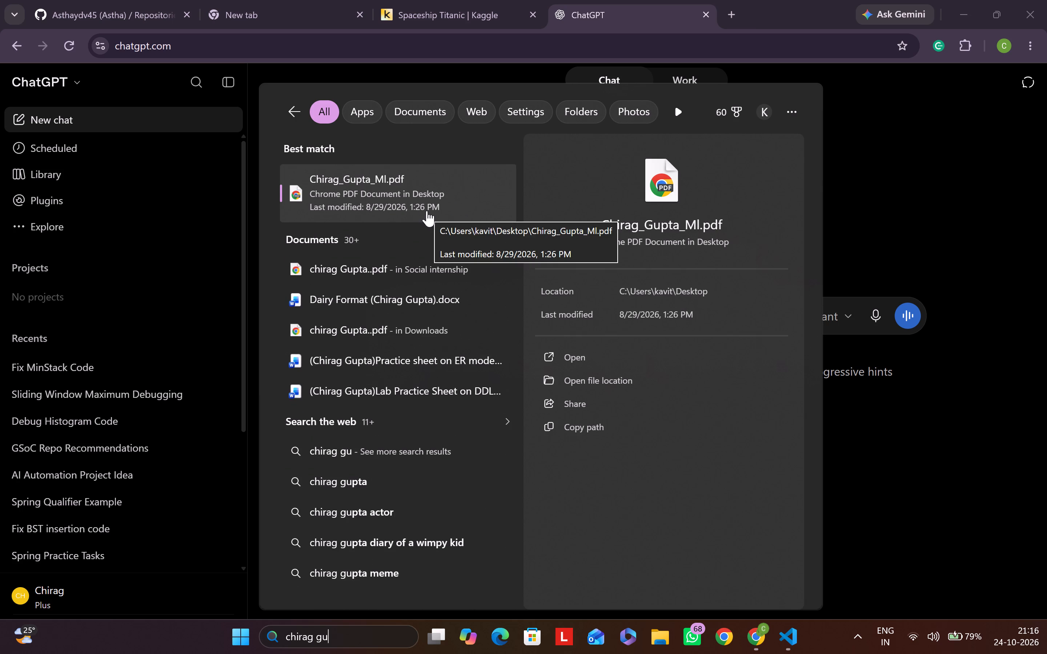
{"action": "left_click", "coordinate": [329, 173]}
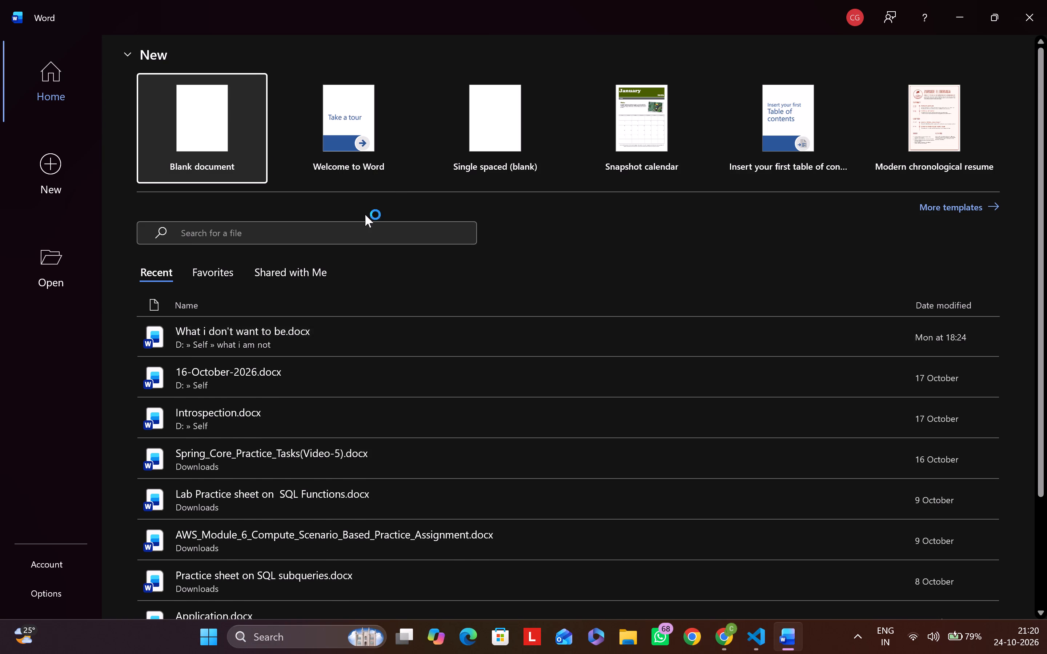
{"action": "left_click", "coordinate": [209, 146]}
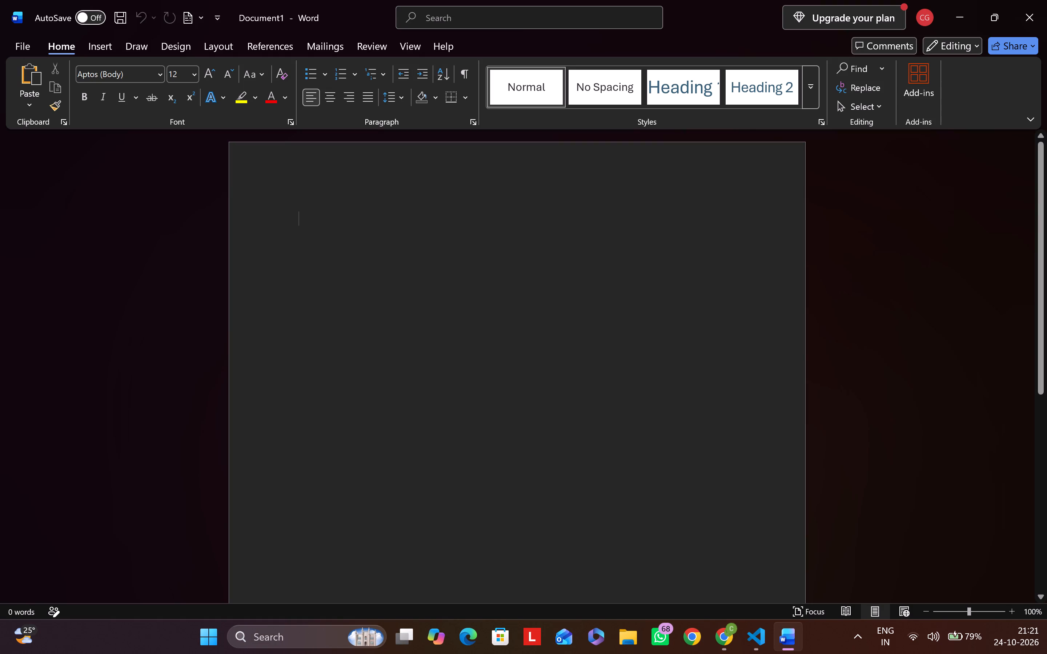
{"action": "key", "text": "ctrl+v"}
Fill in the Full Name field under Personal Information with the person's name, capitalising both first name and surname.
{"action": "scroll", "coordinate": [520, 307], "scroll_direction": "up", "scroll_amount": 4}
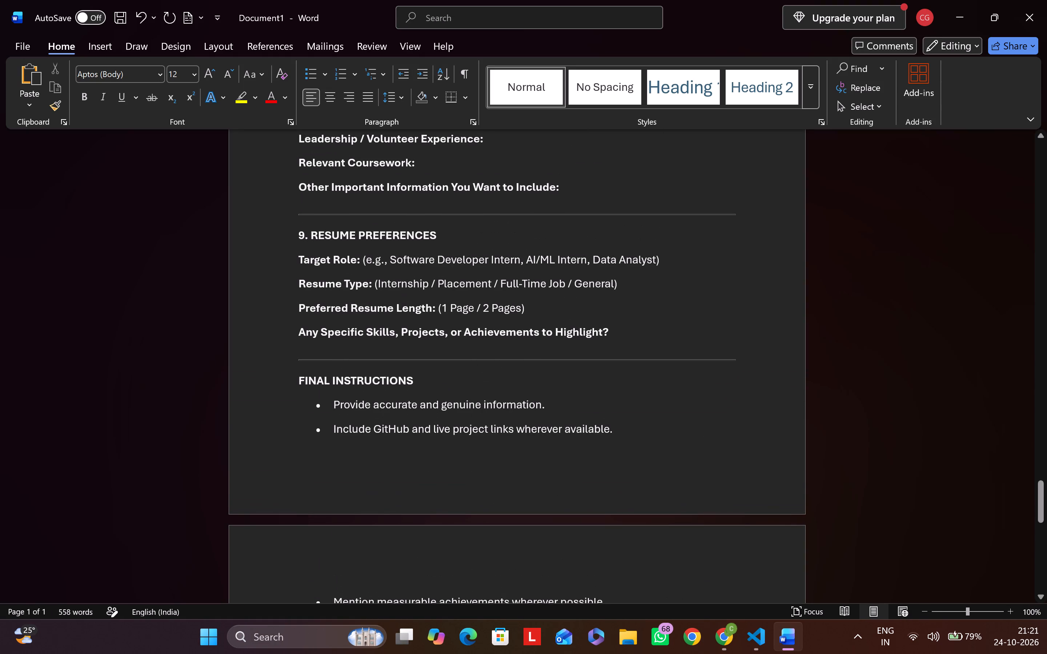
{"action": "left_click_drag", "start_coordinate": [1039, 502], "coordinate": [1046, 35]}
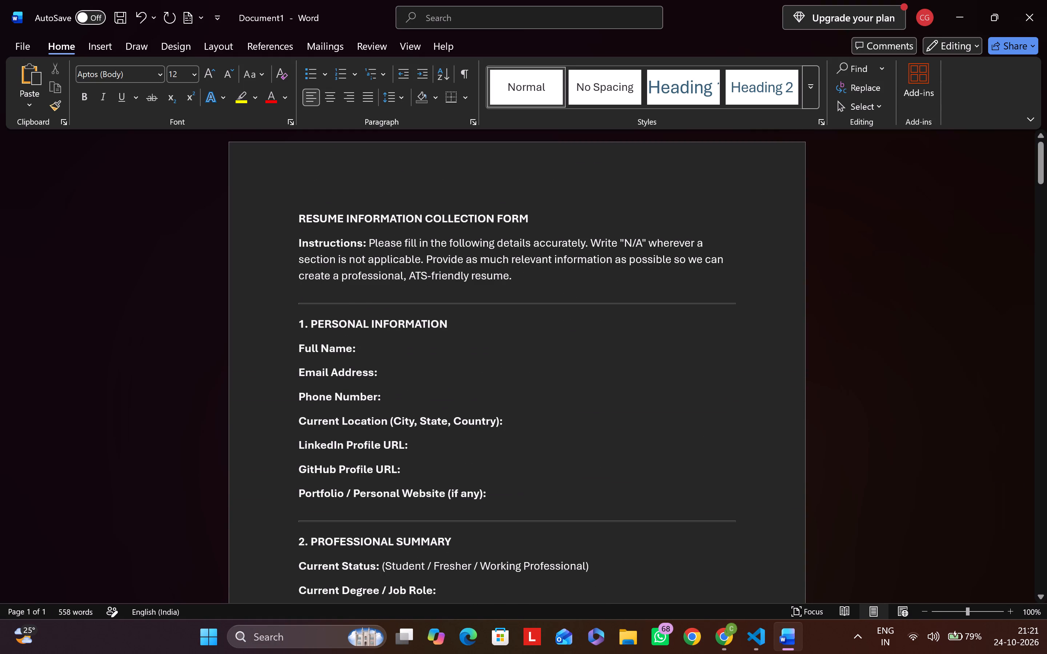
{"action": "left_click", "coordinate": [399, 347]}
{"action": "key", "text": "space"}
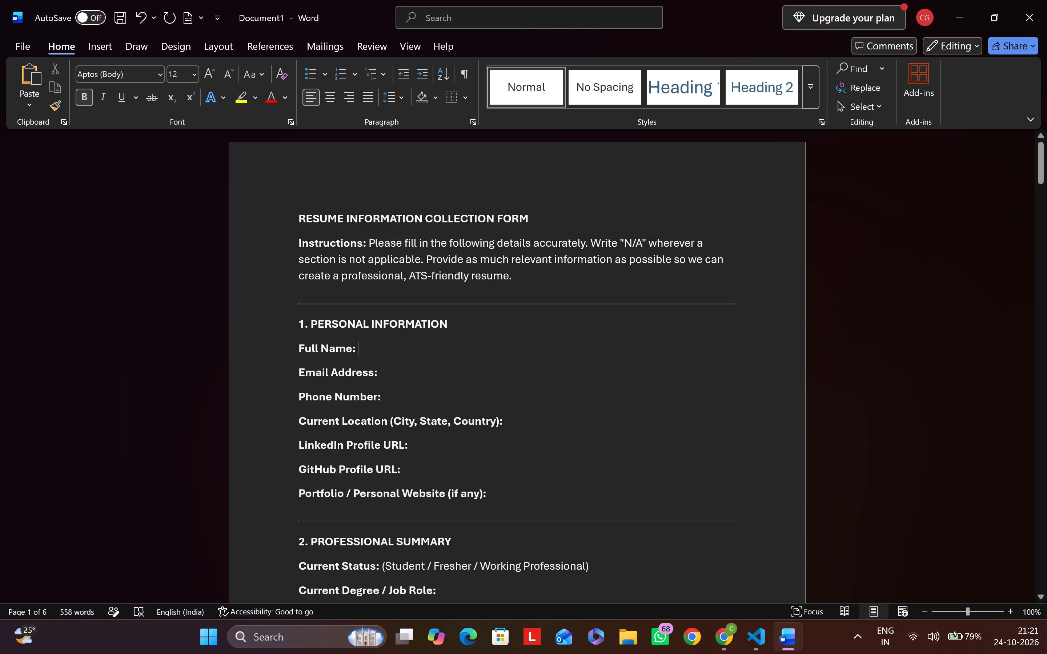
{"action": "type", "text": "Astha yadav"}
{"action": "left_click", "coordinate": [398, 349]}
{"action": "key", "text": "BackSpace"}
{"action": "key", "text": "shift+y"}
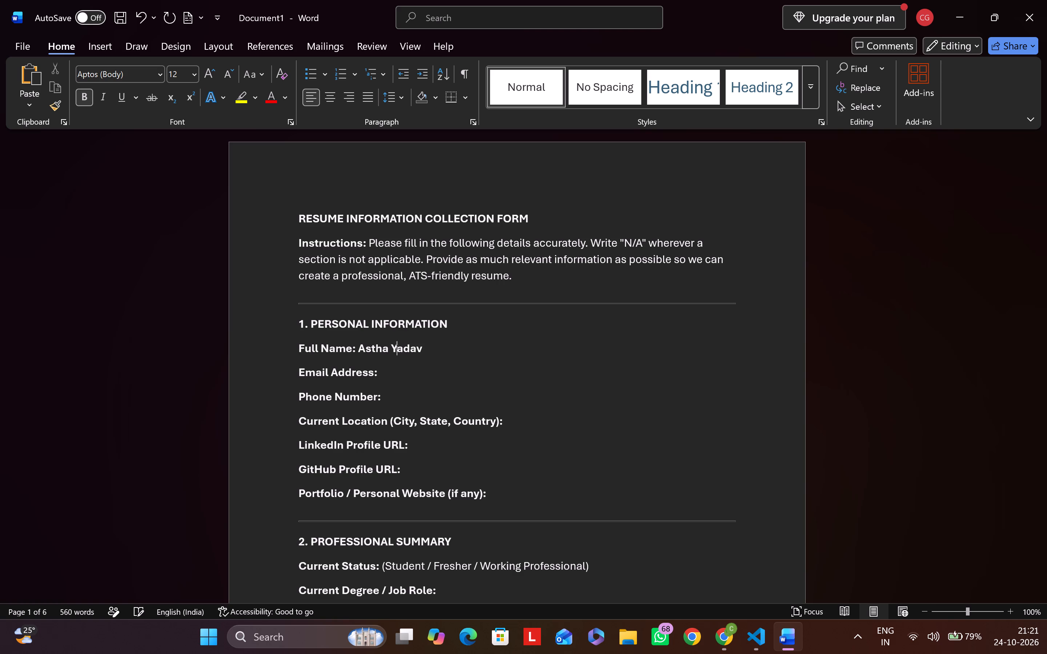
Add a space after the Email Address label and enter the person's phone number in the Phone Number field.
{"action": "left_click", "coordinate": [420, 369]}
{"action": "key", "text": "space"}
{"action": "left_click", "coordinate": [403, 397]}
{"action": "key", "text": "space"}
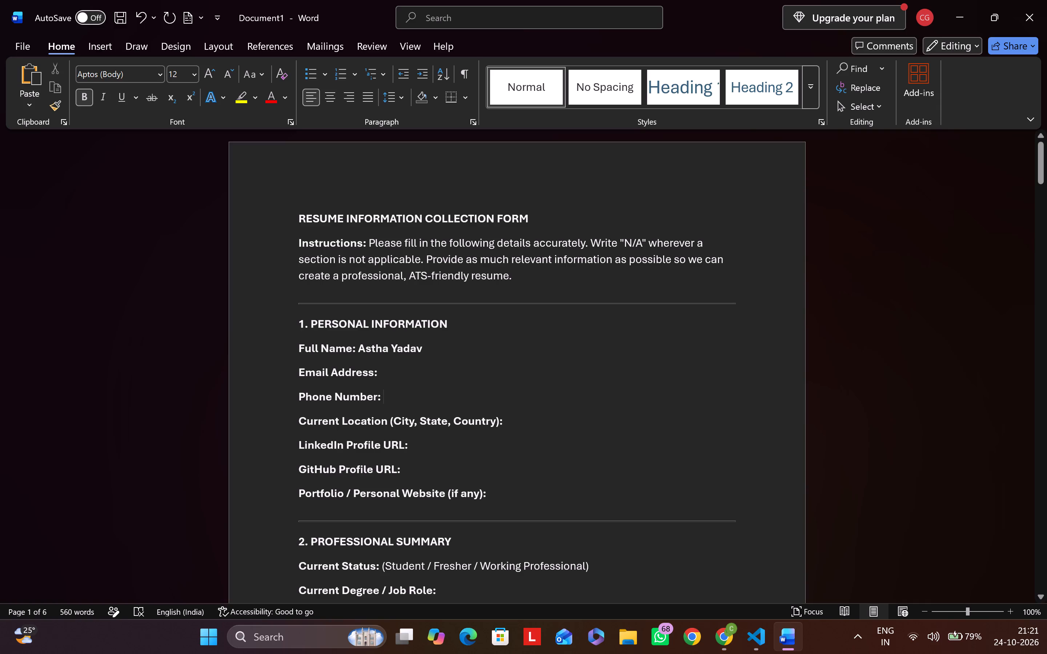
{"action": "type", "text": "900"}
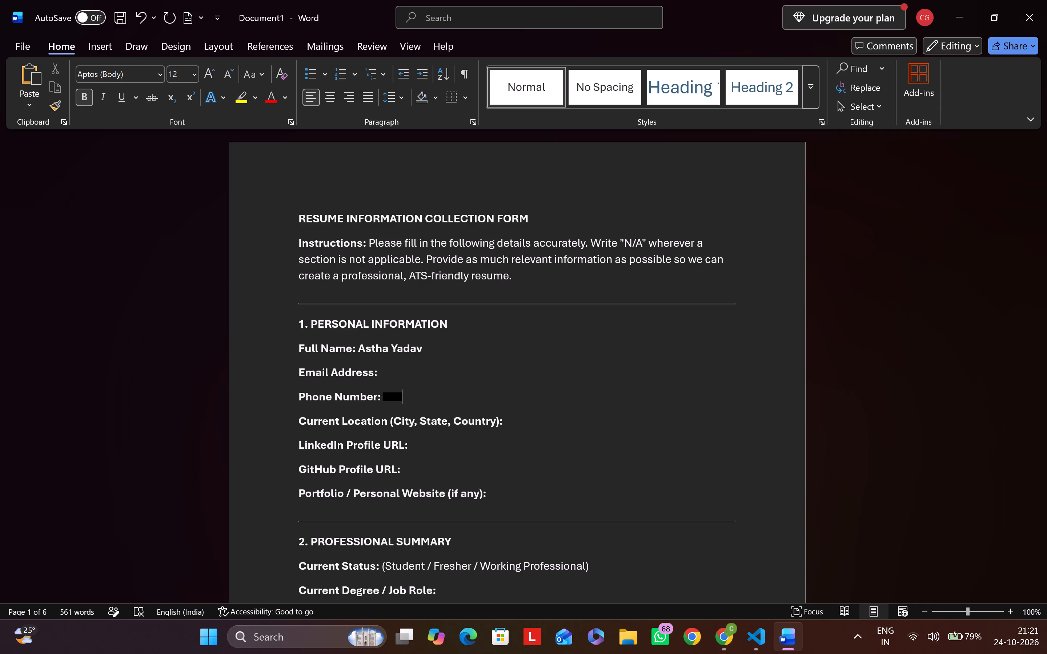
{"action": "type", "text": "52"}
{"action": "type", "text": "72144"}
Delete the Current Location (City, State, Country) line from the Personal Information section.
{"action": "scroll", "coordinate": [451, 401], "scroll_direction": "down", "scroll_amount": 1}
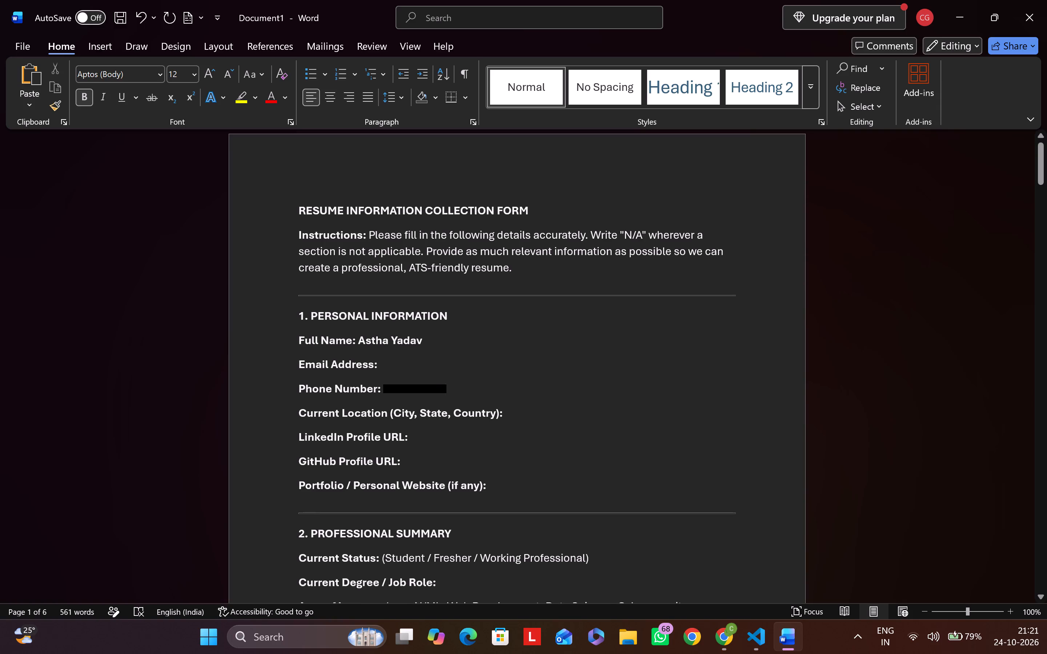
{"action": "left_click_drag", "start_coordinate": [547, 382], "coordinate": [278, 399]}
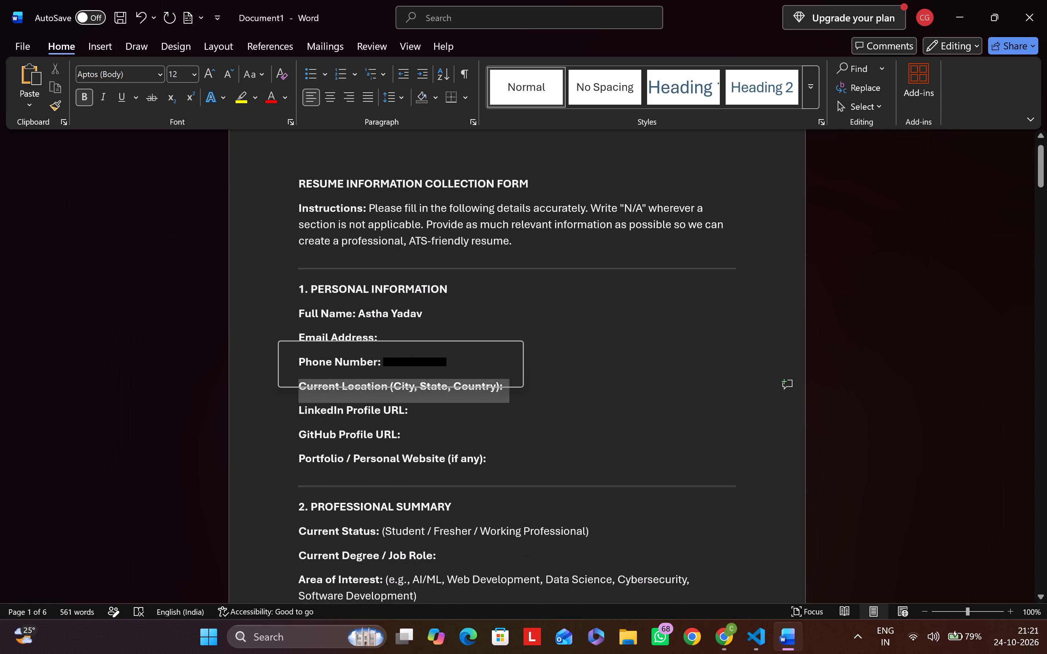
{"action": "key", "text": "BackSpace"}
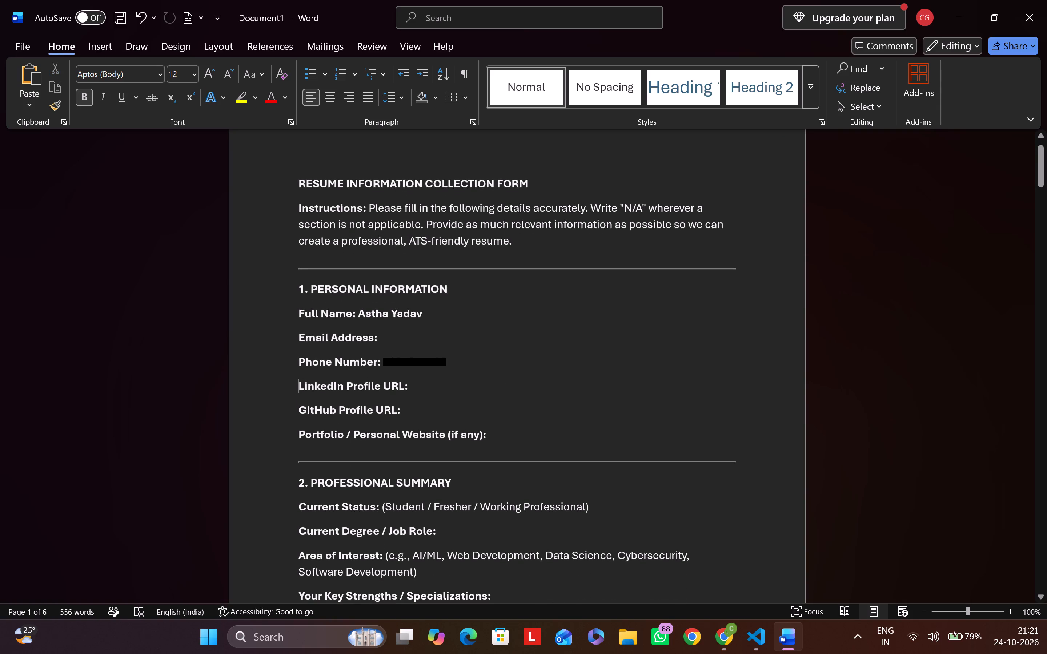
Prepare the LinkedIn Profile URL field, switch to Chrome, and find and open the person's LinkedIn profile in a new tab.
{"action": "left_click", "coordinate": [428, 375]}
{"action": "left_click", "coordinate": [437, 383]}
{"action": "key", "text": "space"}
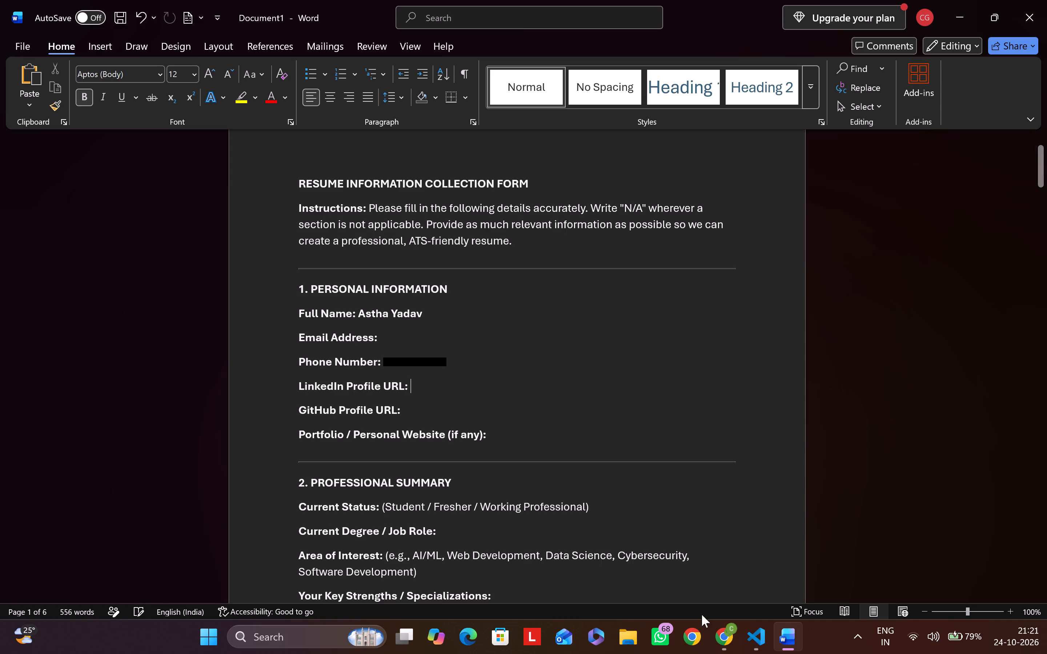
{"action": "left_click", "coordinate": [723, 636]}
{"action": "left_click", "coordinate": [812, 11]}
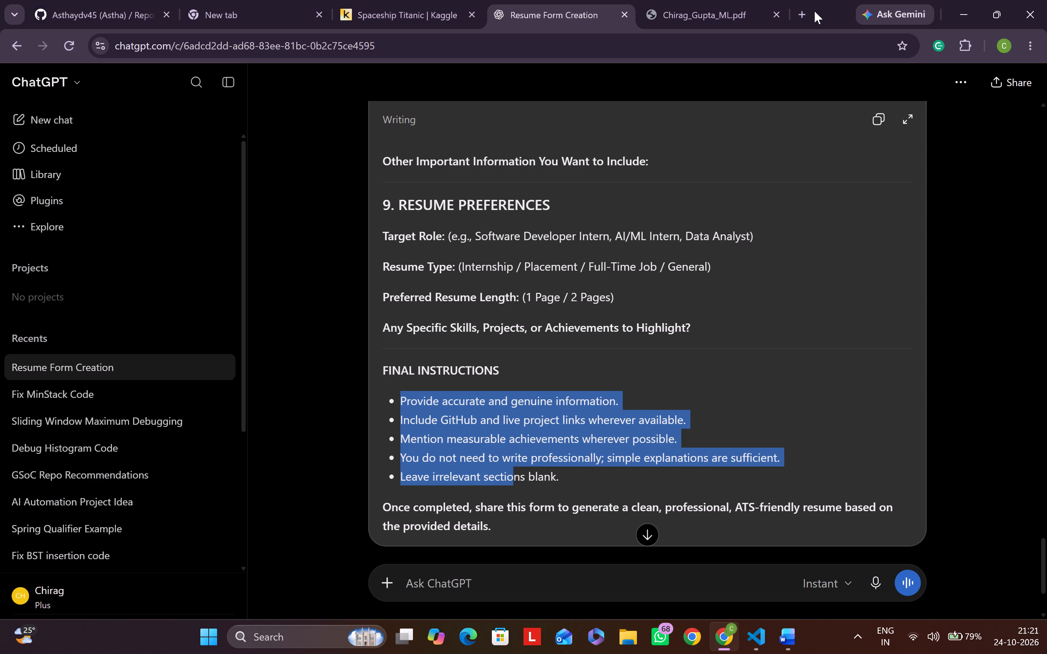
{"action": "left_click", "coordinate": [803, 14]}
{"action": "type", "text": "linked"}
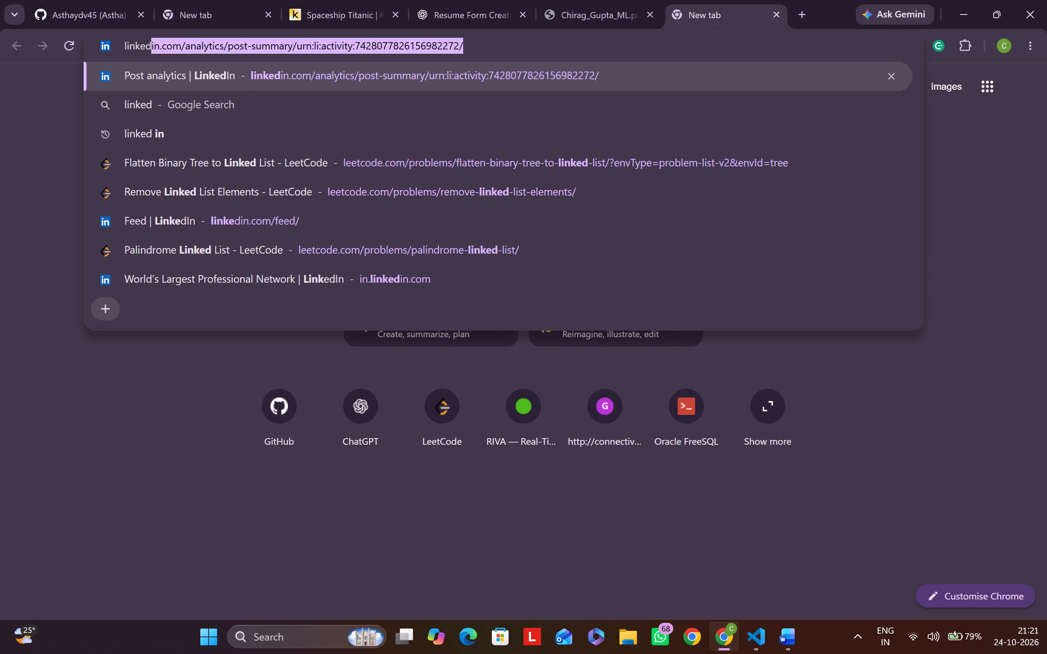
{"action": "left_click", "coordinate": [235, 71]}
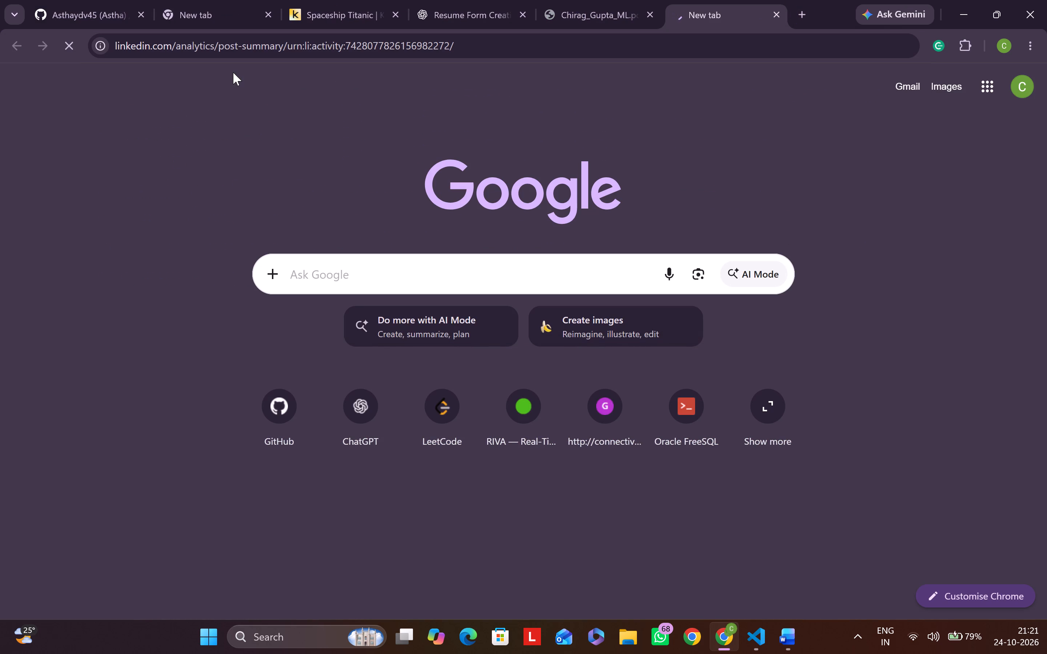
{"action": "left_click", "coordinate": [271, 84]}
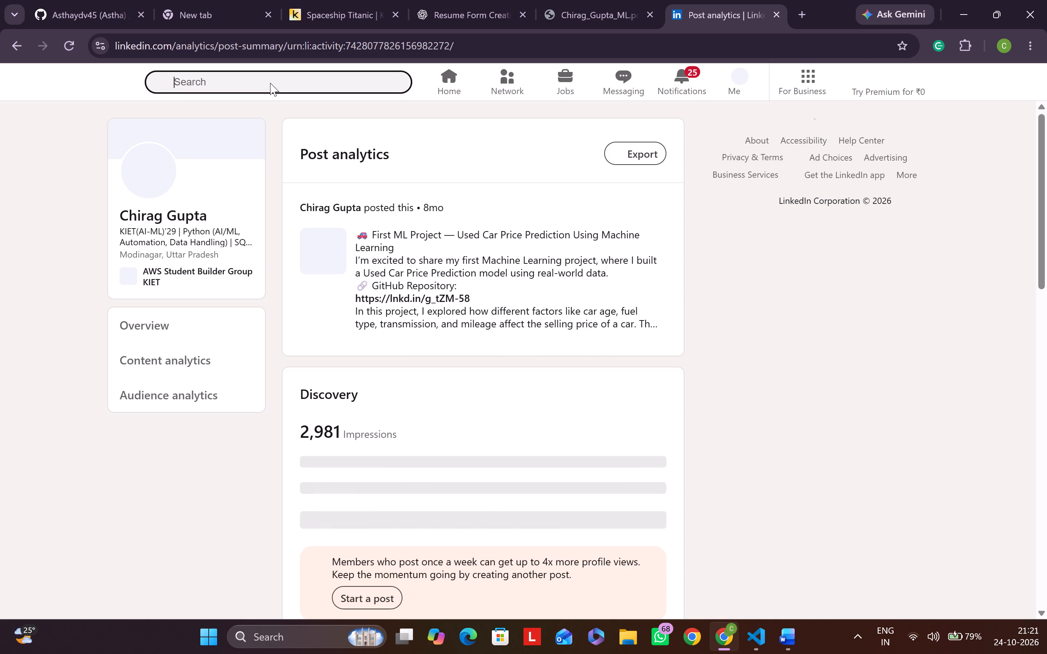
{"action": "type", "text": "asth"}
{"action": "left_click", "coordinate": [293, 92]}
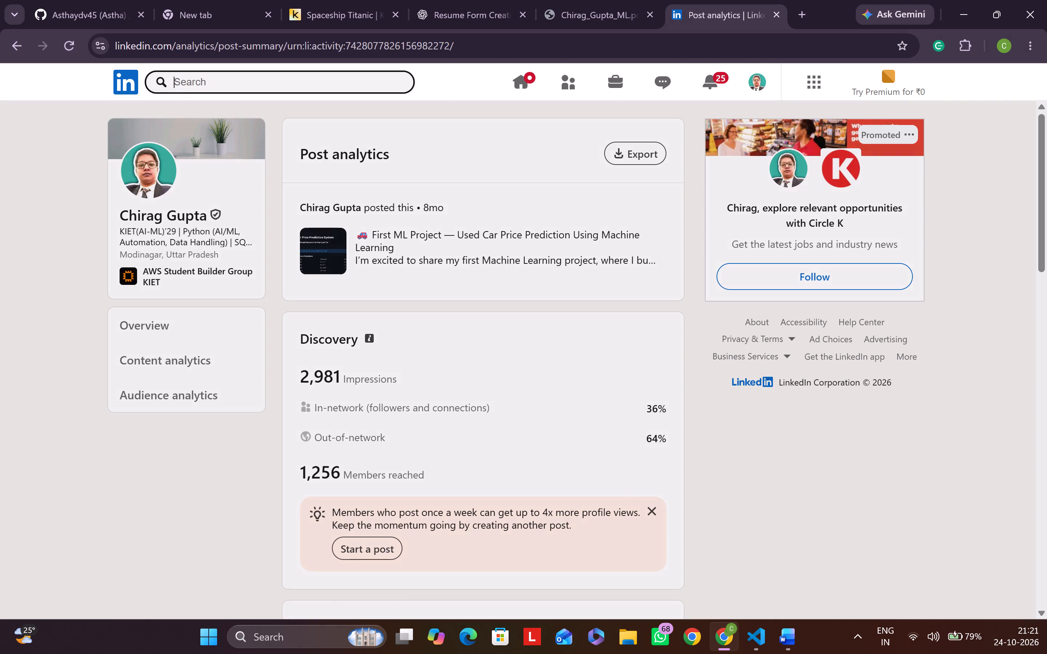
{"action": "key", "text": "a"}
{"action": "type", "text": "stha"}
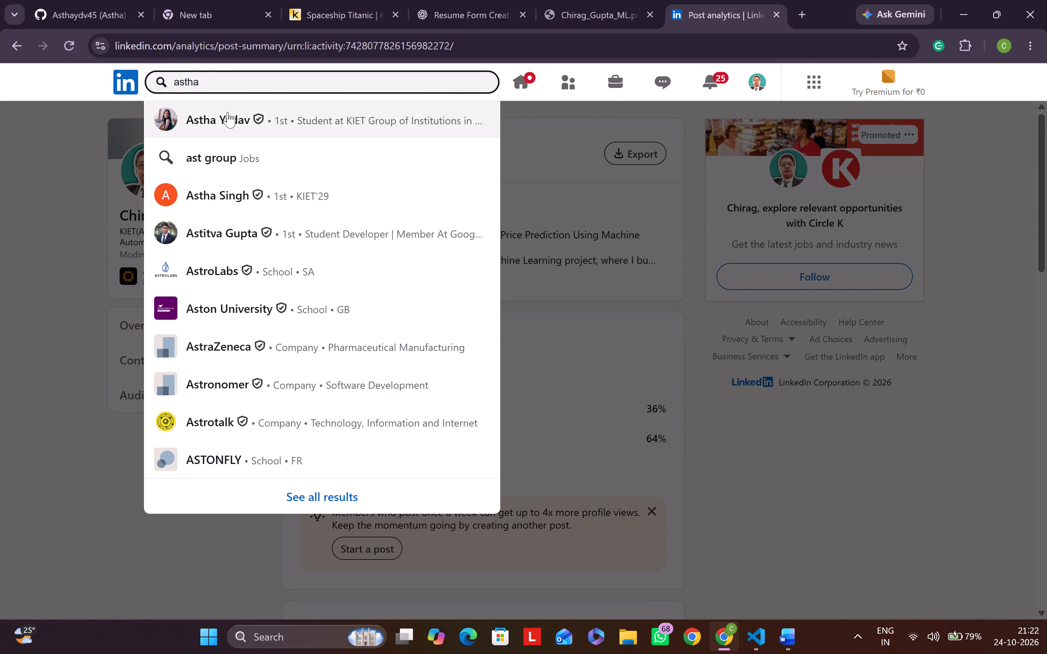
{"action": "left_click", "coordinate": [208, 123]}
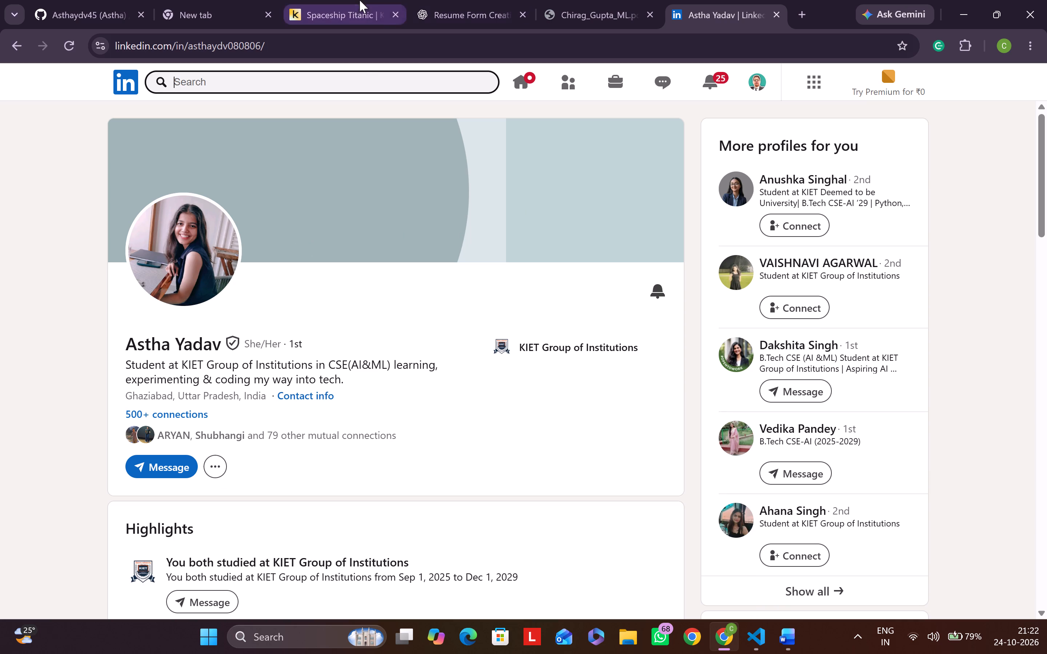
Copy the LinkedIn profile's web address and paste it into the LinkedIn Profile URL field in the Word form.
{"action": "left_click", "coordinate": [358, 48]}
{"action": "key", "text": "ctrl+c"}
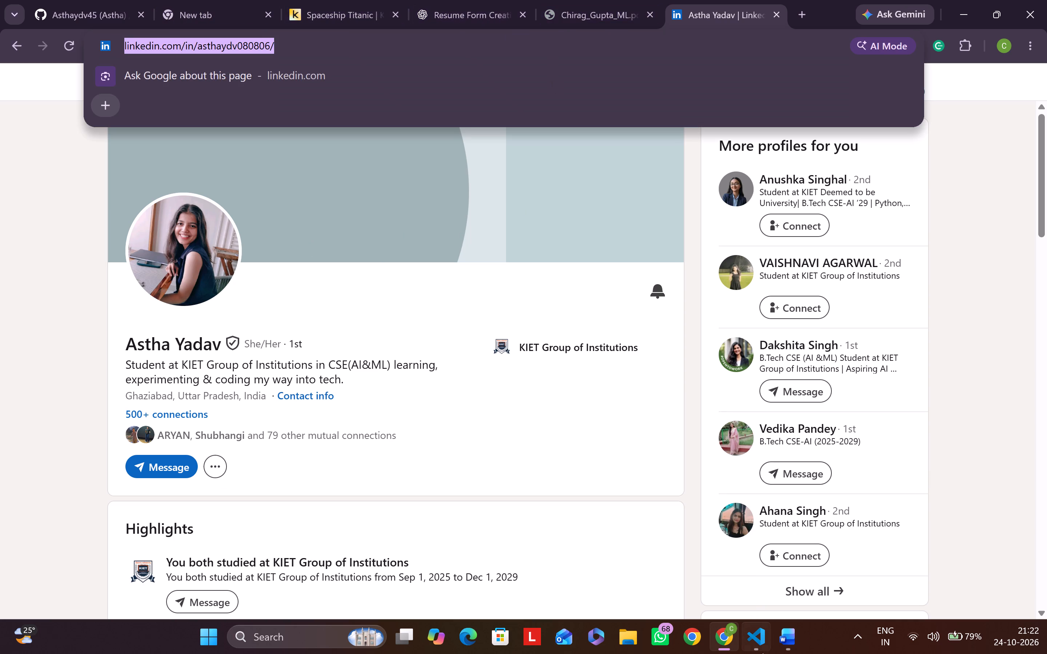
{"action": "left_click", "coordinate": [775, 646]}
{"action": "key", "text": "ctrl+v"}
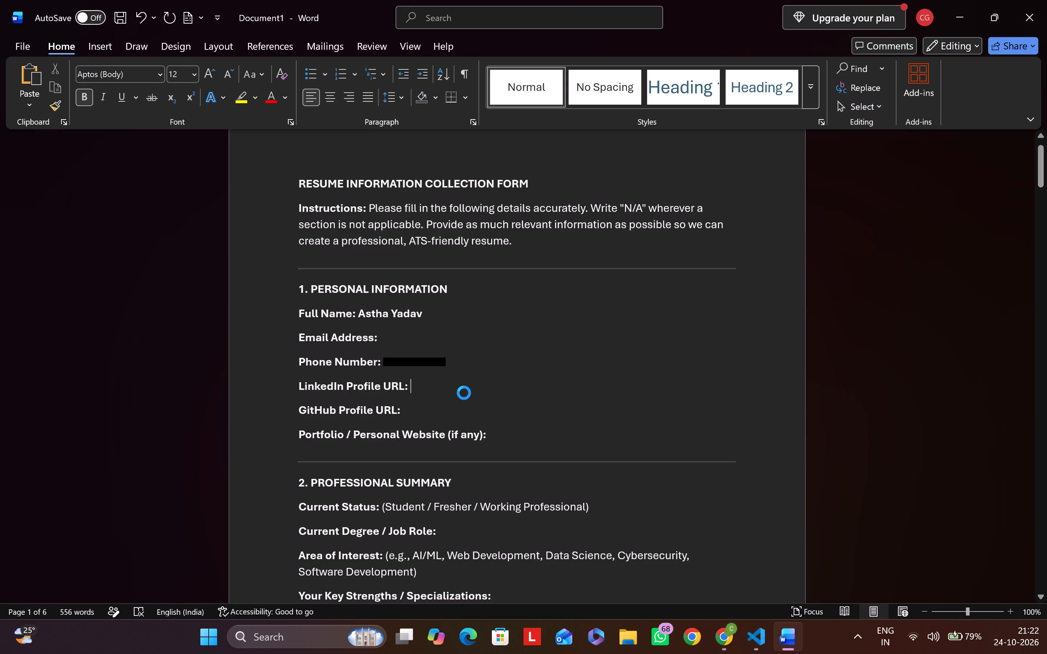
Prepare the GitHub Profile URL field, switch to Chrome, and open the overview page of the person's GitHub profile.
{"action": "scroll", "coordinate": [464, 393], "scroll_direction": "down", "scroll_amount": 1}
{"action": "left_click", "coordinate": [422, 378]}
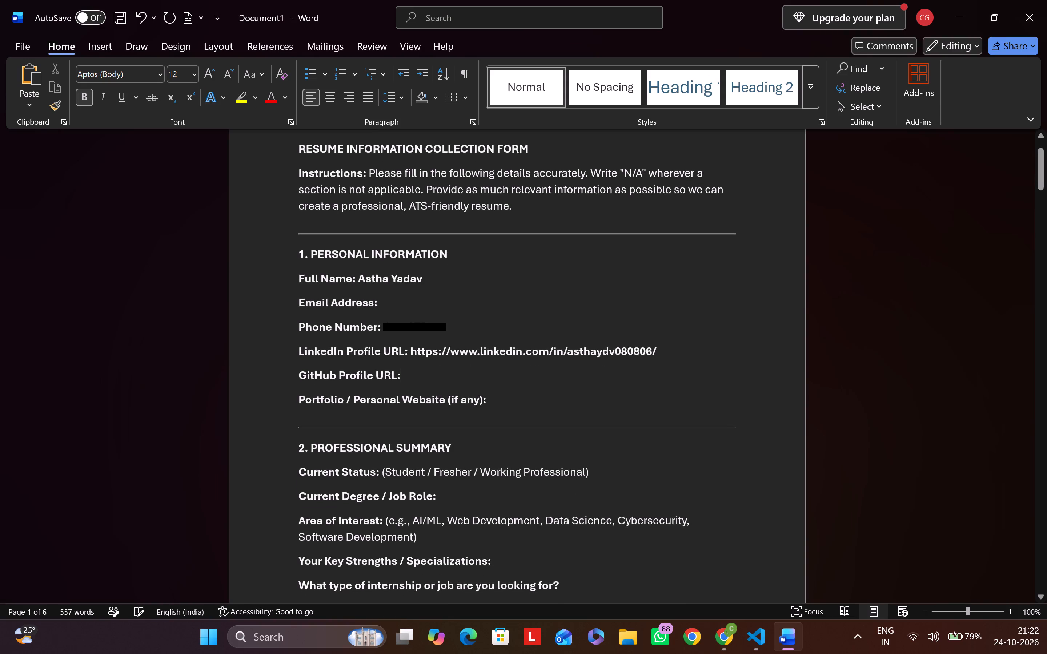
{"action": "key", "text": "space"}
{"action": "left_click", "coordinate": [722, 653]}
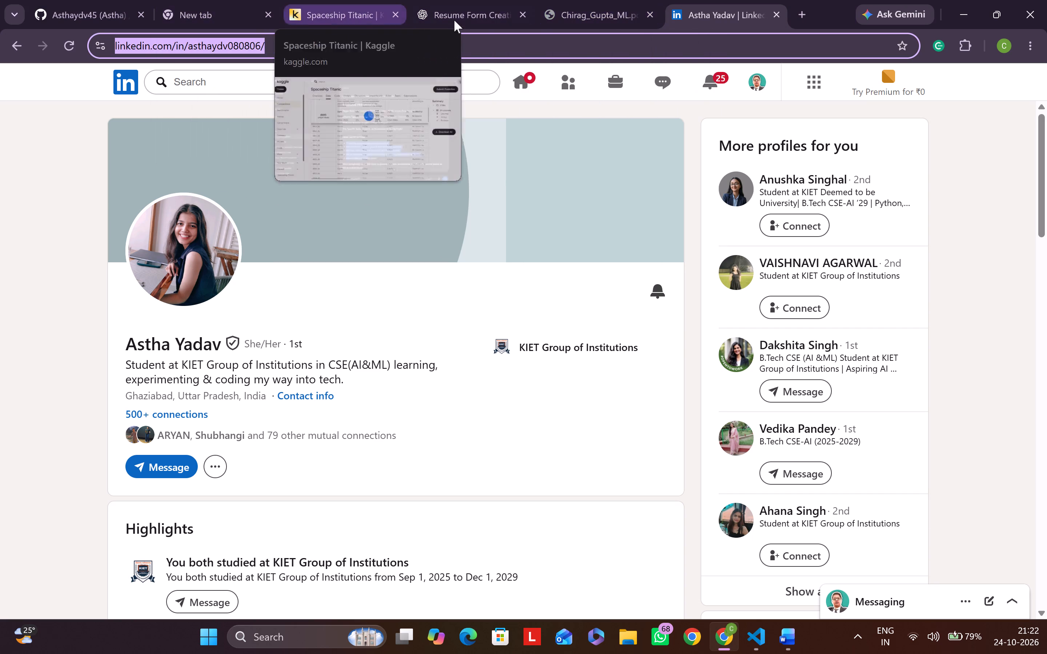
{"action": "left_click", "coordinate": [338, 10]}
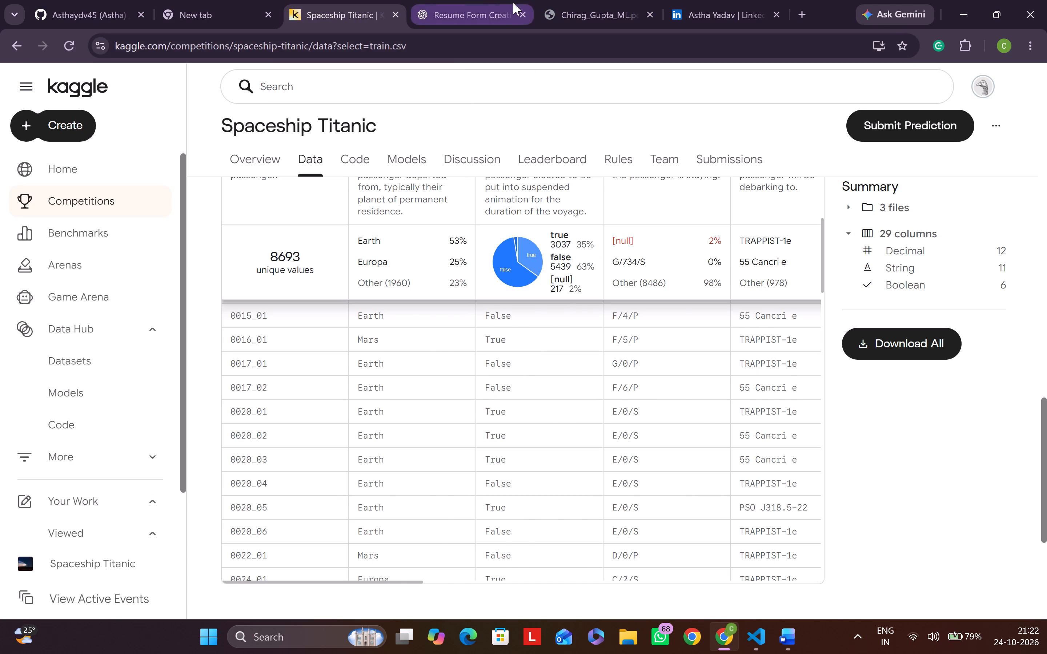
{"action": "left_click", "coordinate": [583, 3]}
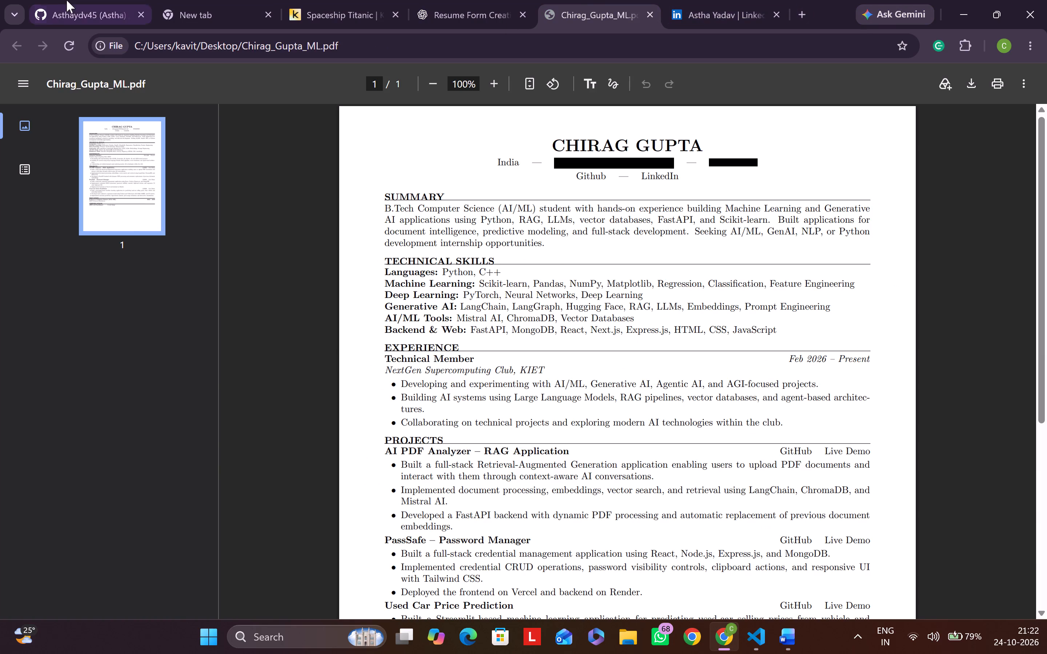
{"action": "left_click", "coordinate": [70, 0]}
{"action": "left_click", "coordinate": [359, 47]}
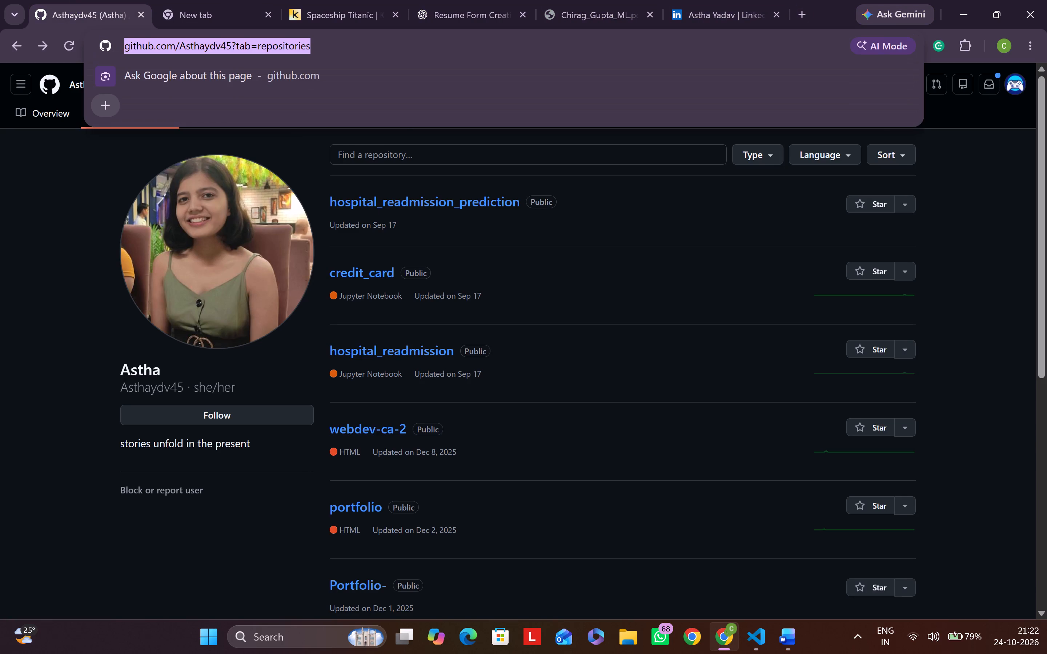
{"action": "left_click_drag", "start_coordinate": [1, 254], "coordinate": [6, 249]}
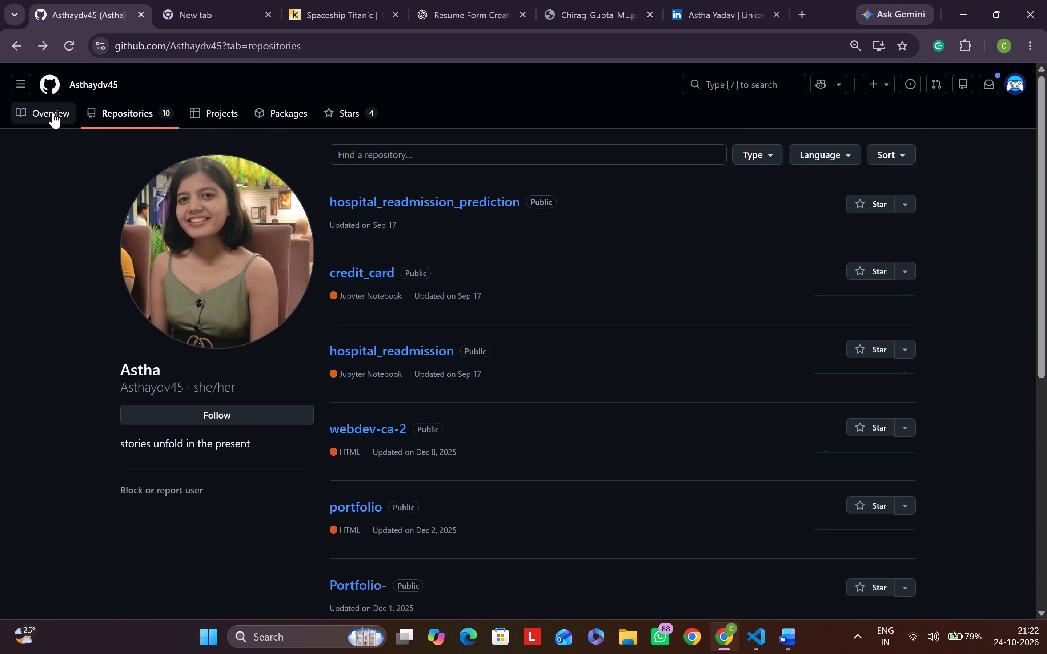
{"action": "left_click", "coordinate": [53, 113]}
Copy the GitHub profile's web address and paste it into the GitHub Profile URL field in the Word form.
{"action": "left_click", "coordinate": [270, 46]}
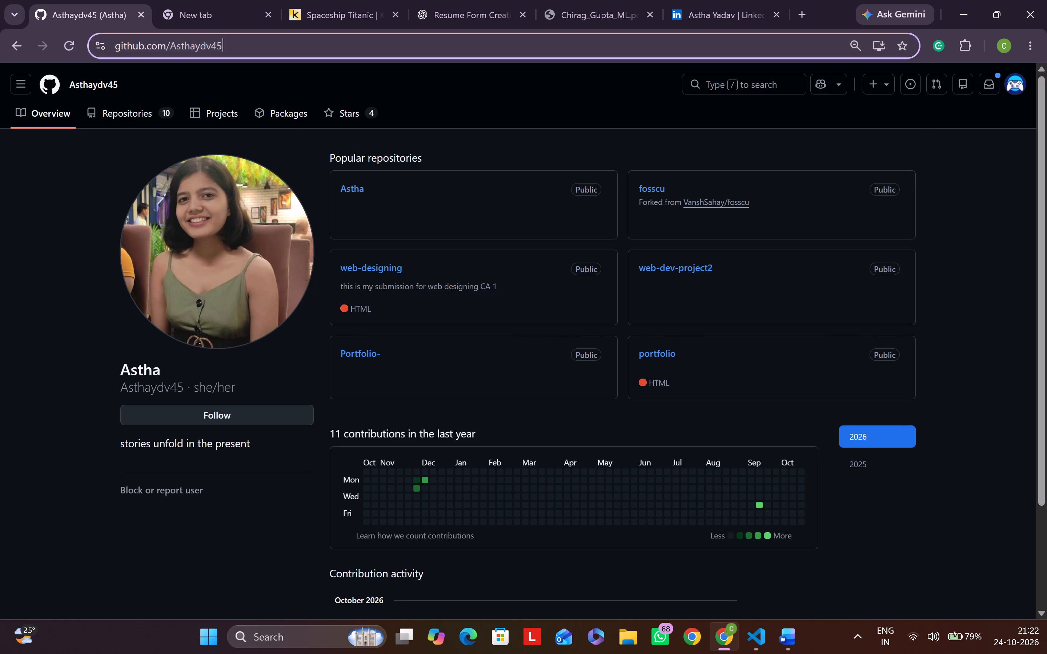
{"action": "key", "text": "ctrl+c"}
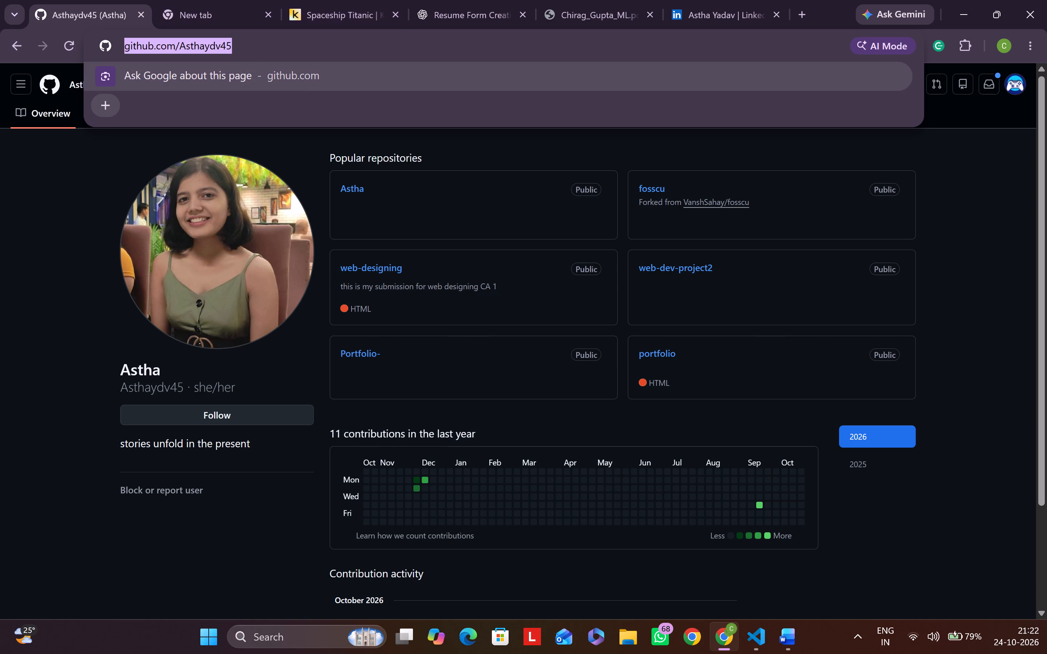
{"action": "key", "text": "ctrl+c"}
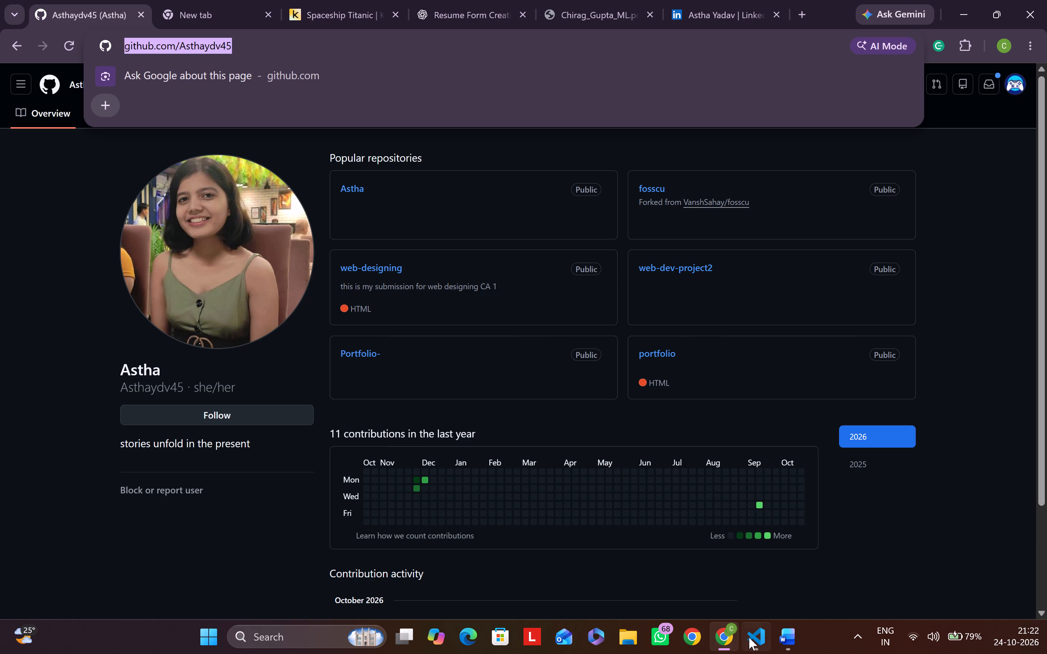
{"action": "left_click", "coordinate": [749, 637]}
{"action": "left_click", "coordinate": [797, 648]}
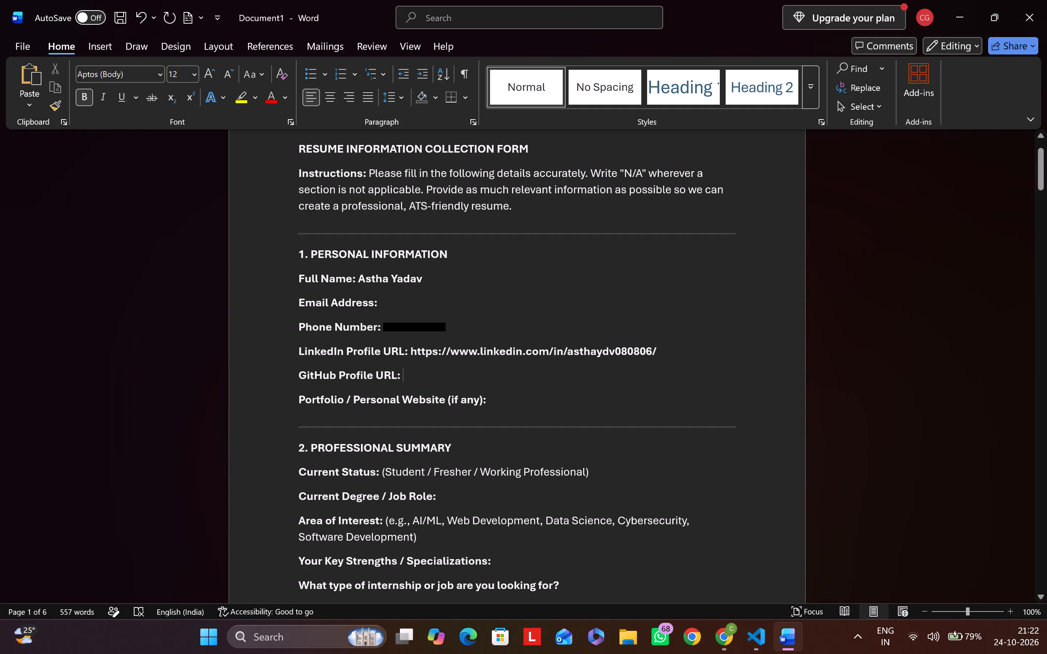
{"action": "key", "text": "ctrl+v"}
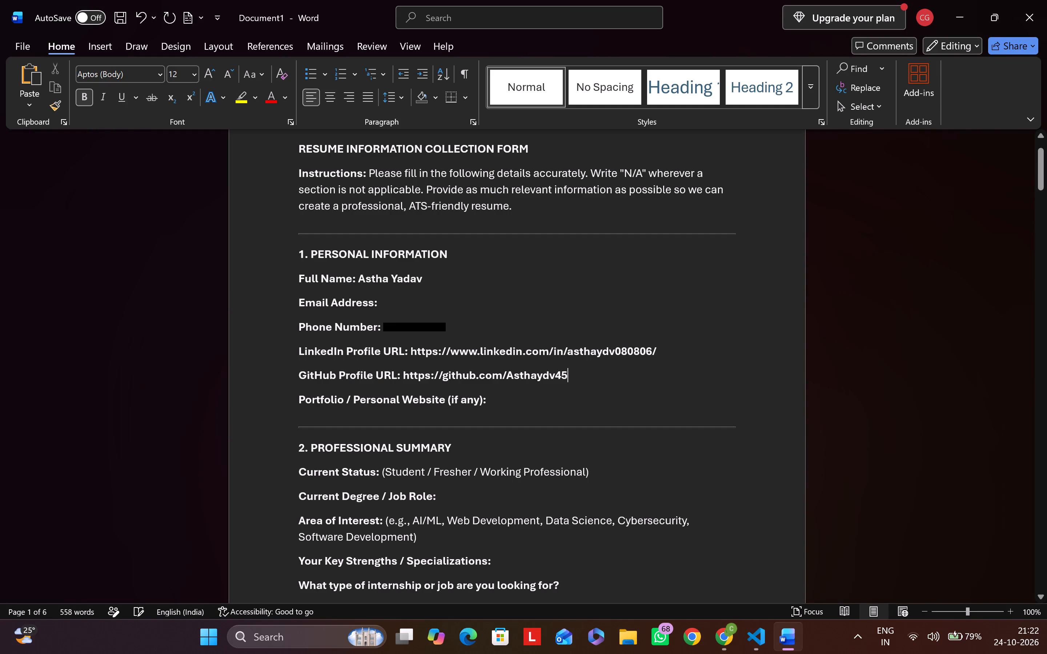
Prepare the Portfolio / Personal Website field, switch to Chrome, and open the person's portfolio repository on GitHub.
{"action": "left_click", "coordinate": [523, 396]}
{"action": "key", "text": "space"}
{"action": "left_click", "coordinate": [731, 647]}
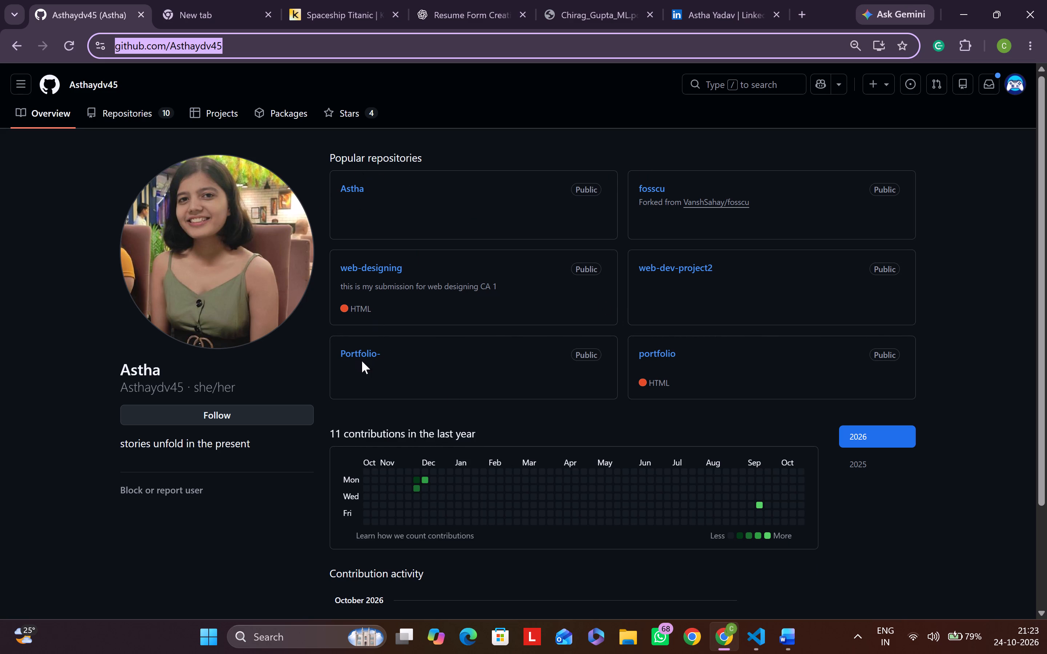
{"action": "left_click", "coordinate": [664, 359]}
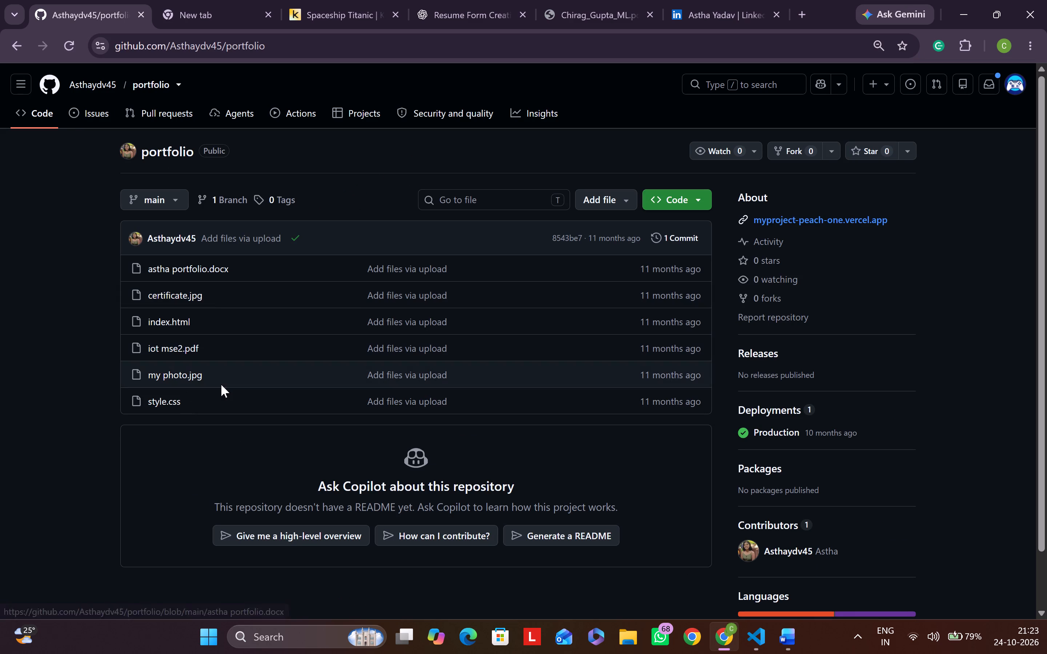
View the certificate.jpg file in the portfolio repository and return to the repository's file list.
{"action": "left_click", "coordinate": [191, 300]}
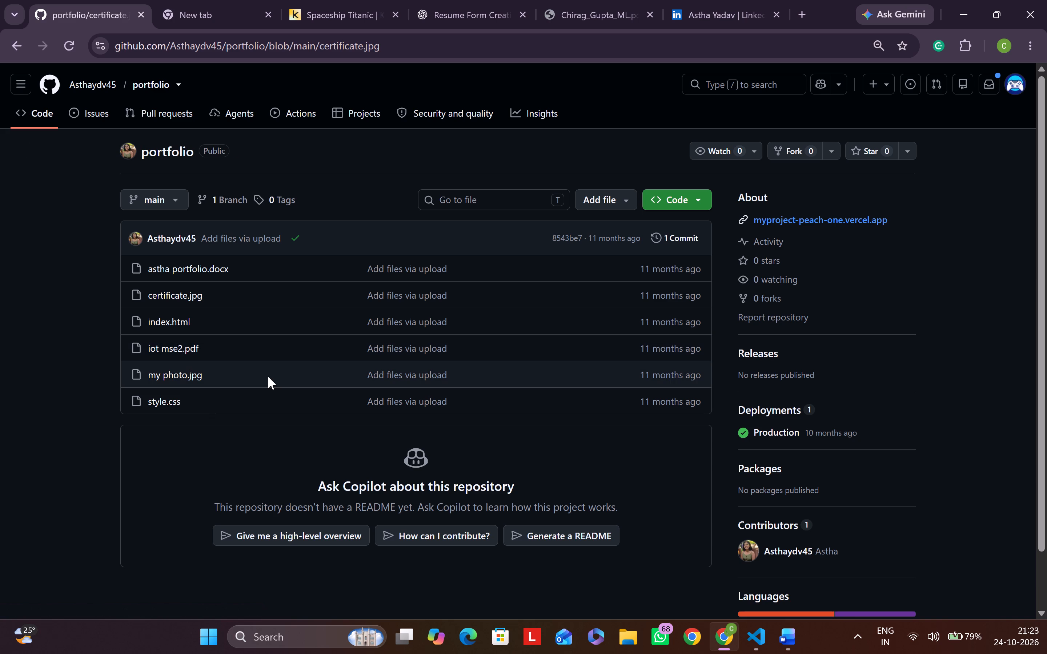
{"action": "scroll", "coordinate": [291, 387], "scroll_direction": "down", "scroll_amount": 3}
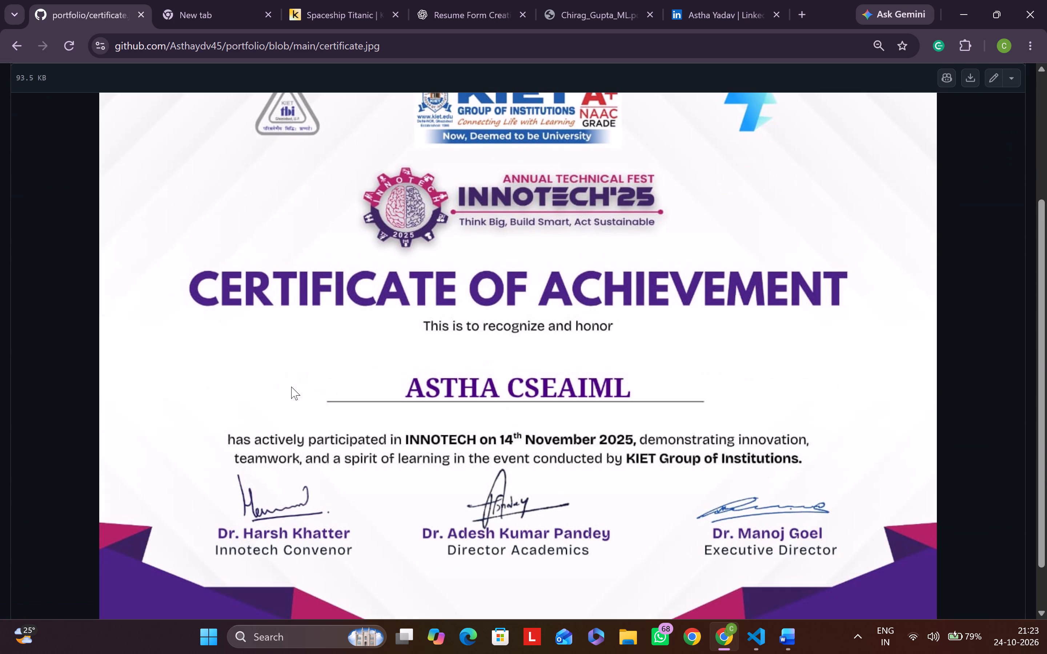
{"action": "scroll", "coordinate": [291, 386], "scroll_direction": "up", "scroll_amount": 4}
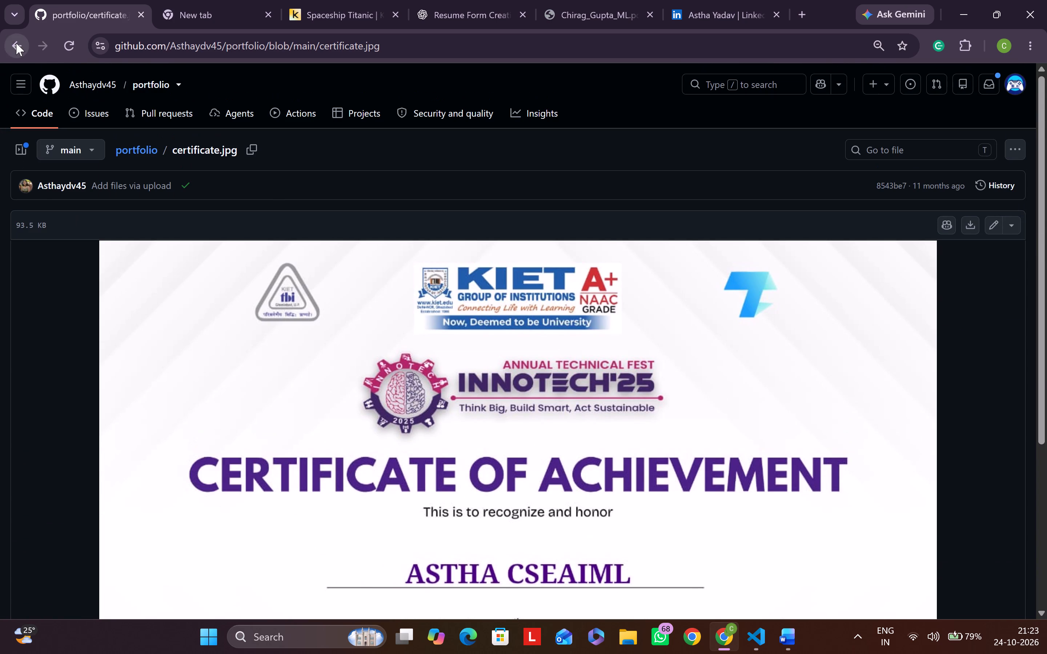
{"action": "left_click", "coordinate": [16, 43]}
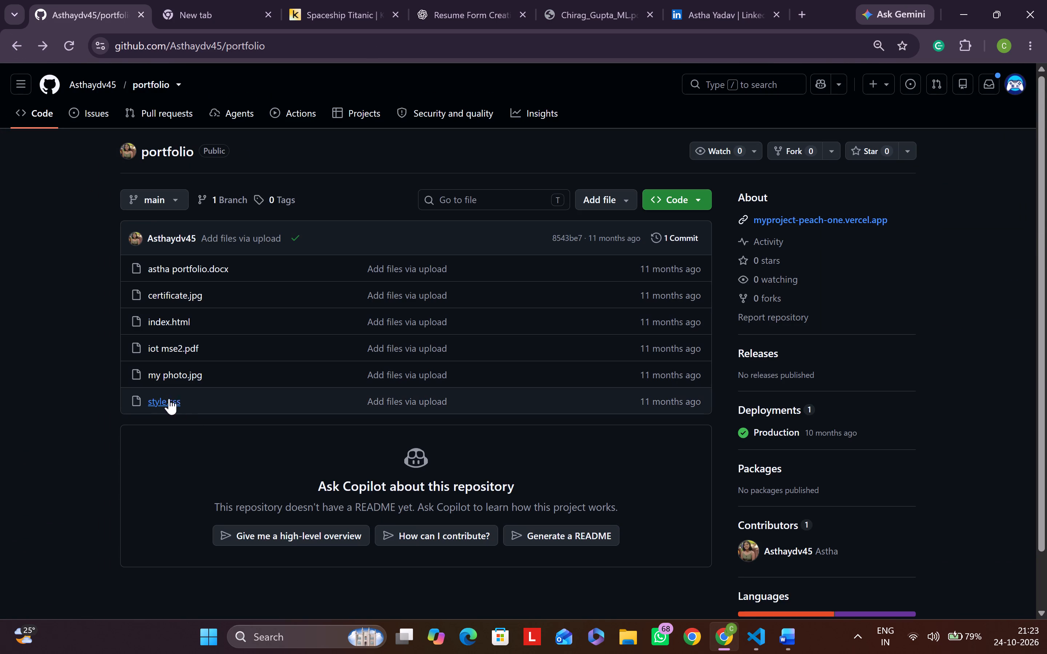
Open the live website linked from the portfolio repository and look through its About Me, Skills, Projects and Hackathons sections.
{"action": "left_click", "coordinate": [811, 217]}
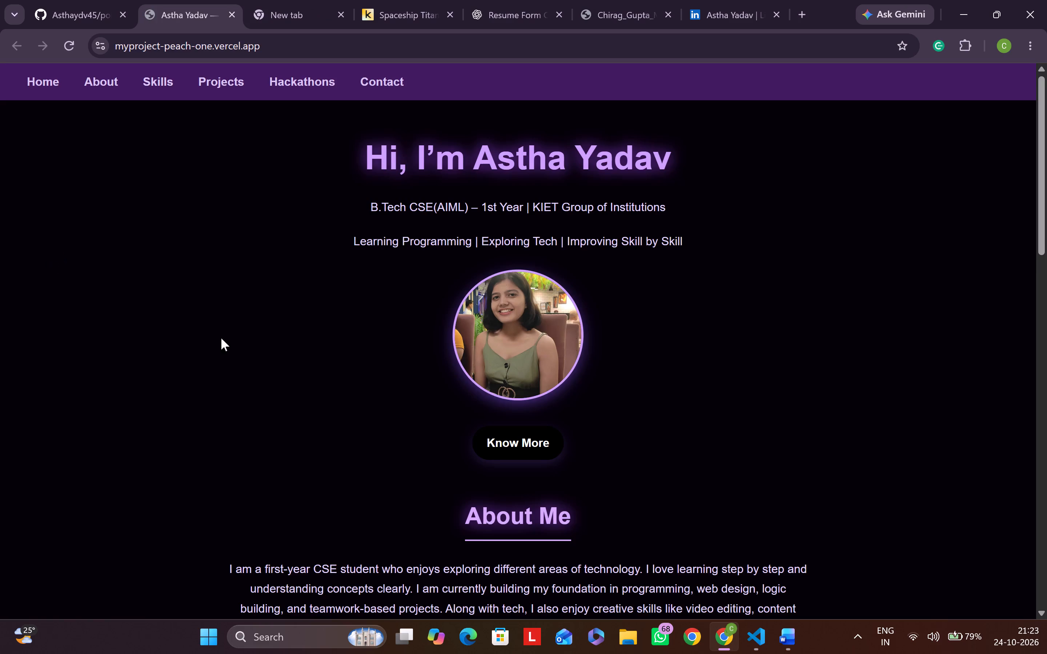
{"action": "scroll", "coordinate": [372, 375], "scroll_direction": "down", "scroll_amount": 19}
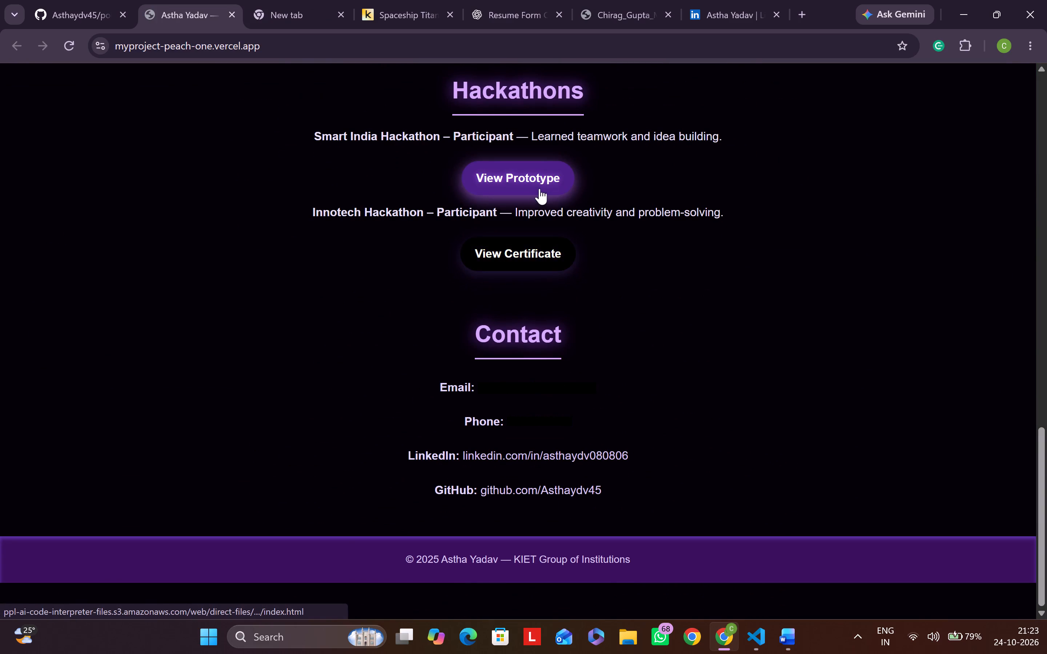
{"action": "left_click", "coordinate": [539, 189]}
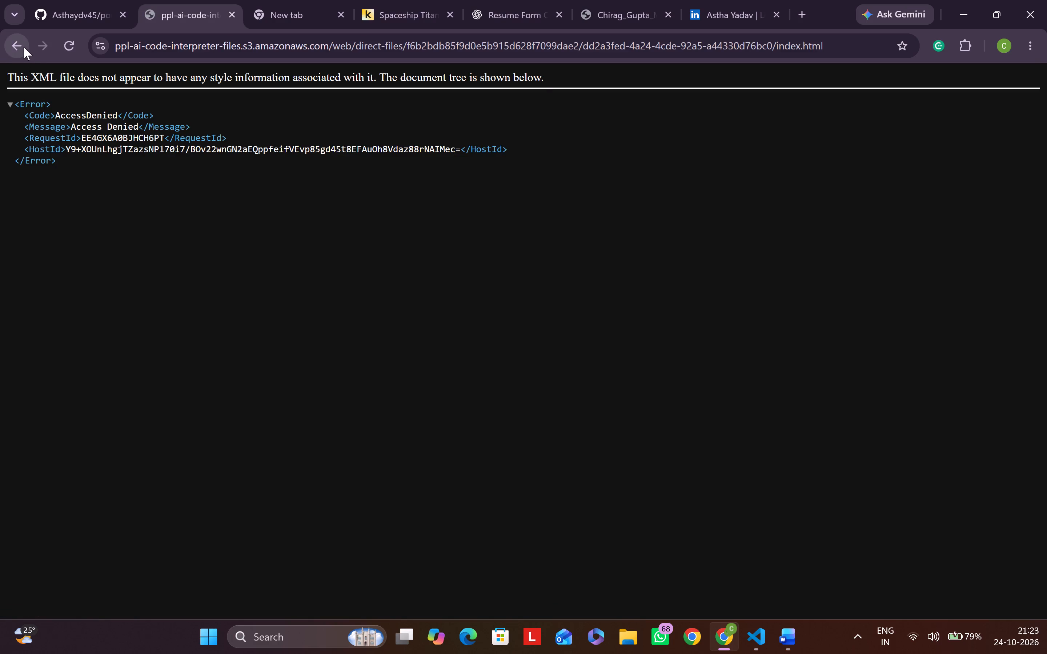
{"action": "left_click", "coordinate": [19, 48]}
{"action": "scroll", "coordinate": [811, 374], "scroll_direction": "up", "scroll_amount": 8}
{"action": "scroll", "coordinate": [811, 374], "scroll_direction": "down", "scroll_amount": 2}
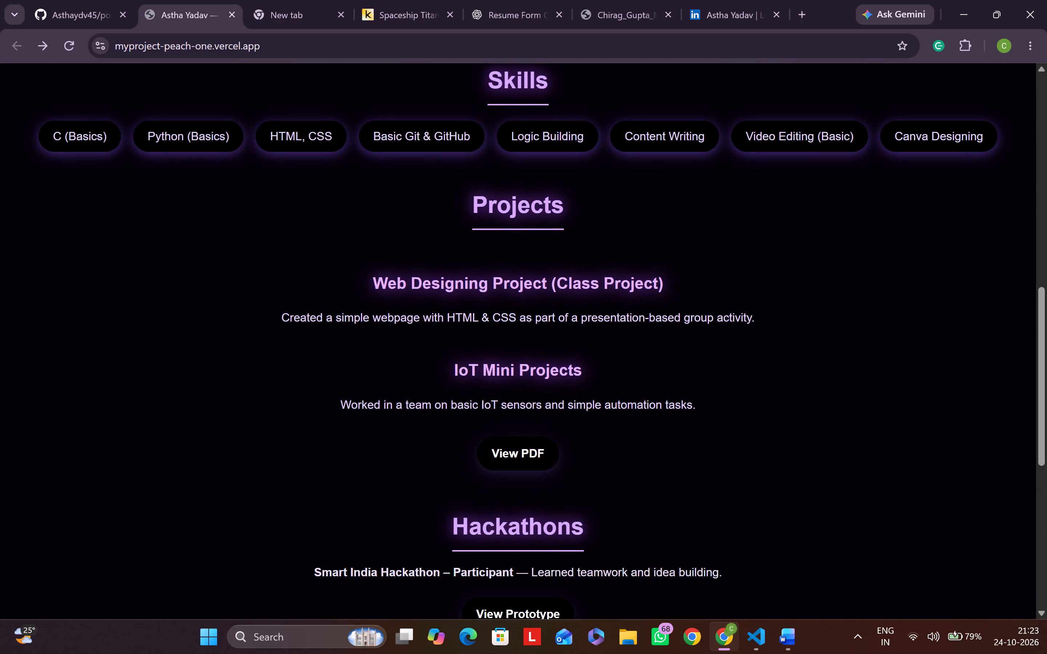
{"action": "left_click_drag", "start_coordinate": [338, 404], "coordinate": [733, 379]}
{"action": "left_click", "coordinate": [749, 411]}
{"action": "scroll", "coordinate": [568, 287], "scroll_direction": "up", "scroll_amount": 3}
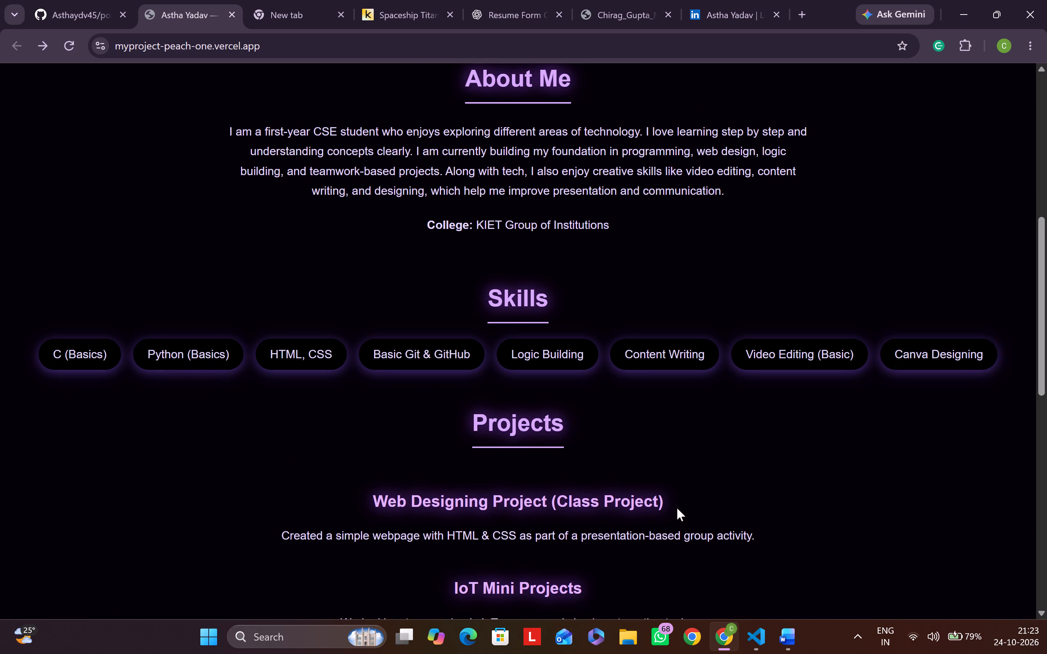
{"action": "scroll", "coordinate": [667, 498], "scroll_direction": "up", "scroll_amount": 2}
{"action": "scroll", "coordinate": [488, 378], "scroll_direction": "up", "scroll_amount": 7}
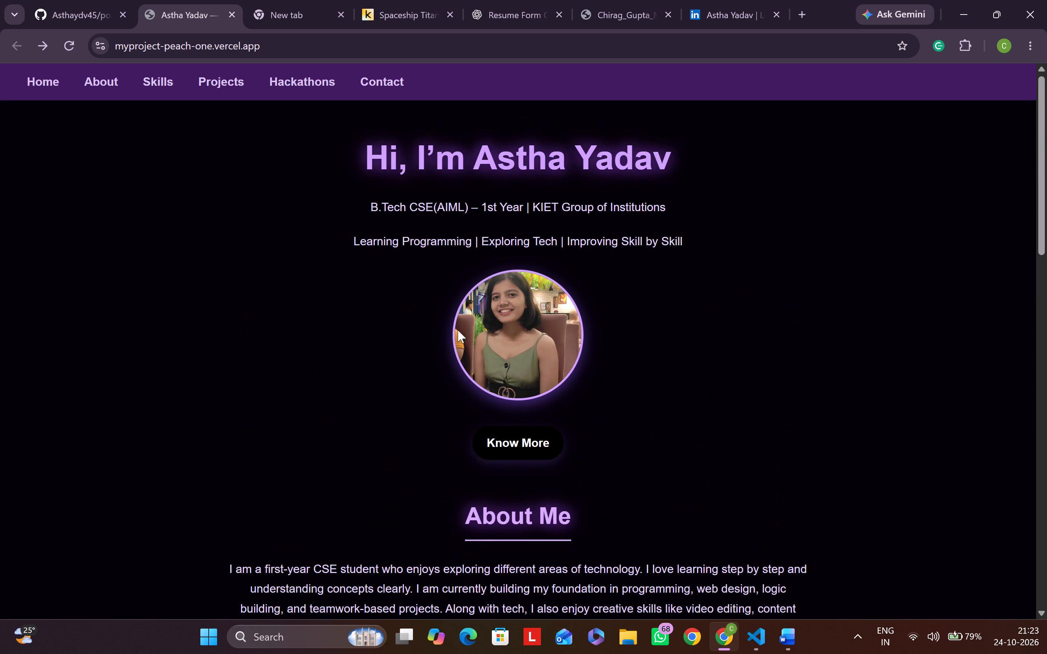
Copy the portfolio website's address and paste it into the Portfolio / Personal Website field in the Word form.
{"action": "left_click", "coordinate": [283, 52]}
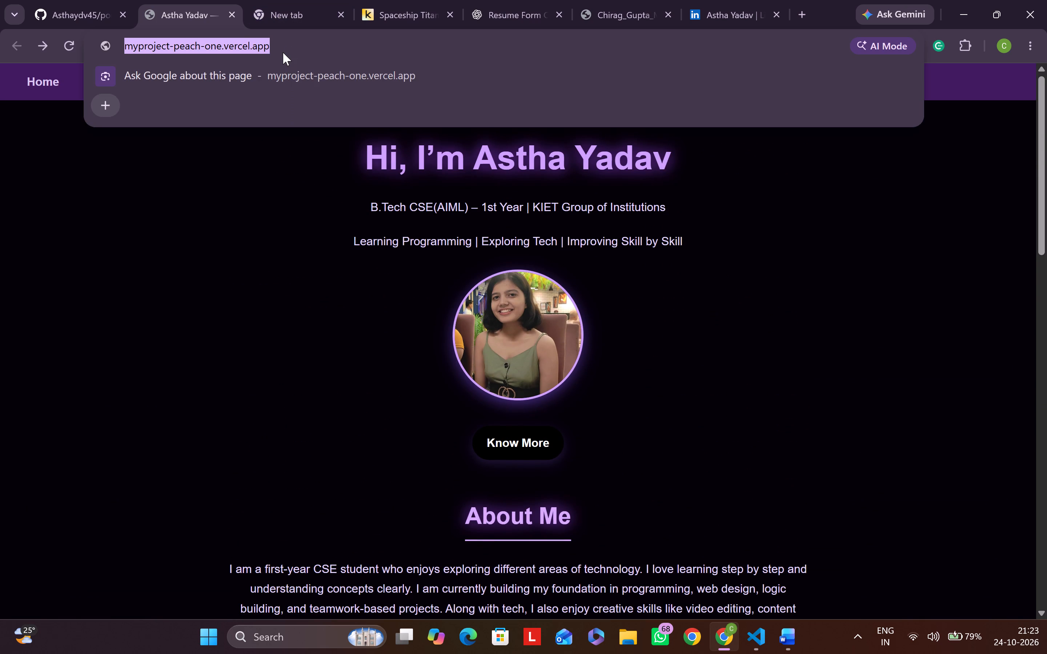
{"action": "key", "text": "ctrl+c"}
{"action": "left_click", "coordinate": [761, 640]}
{"action": "left_click", "coordinate": [777, 638]}
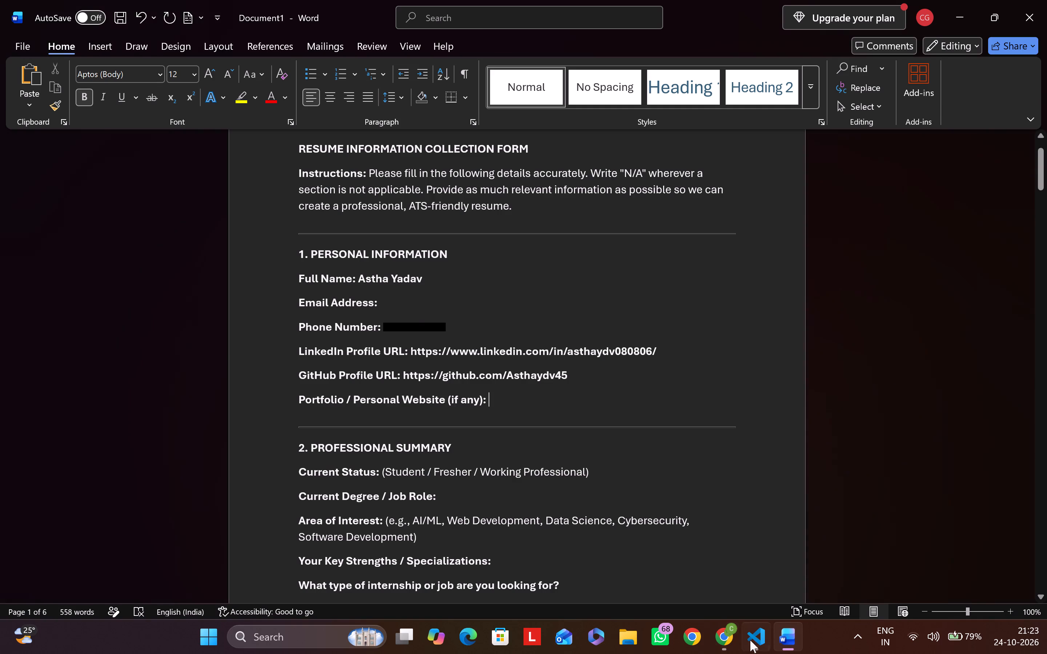
{"action": "key", "text": "ctrl+v"}
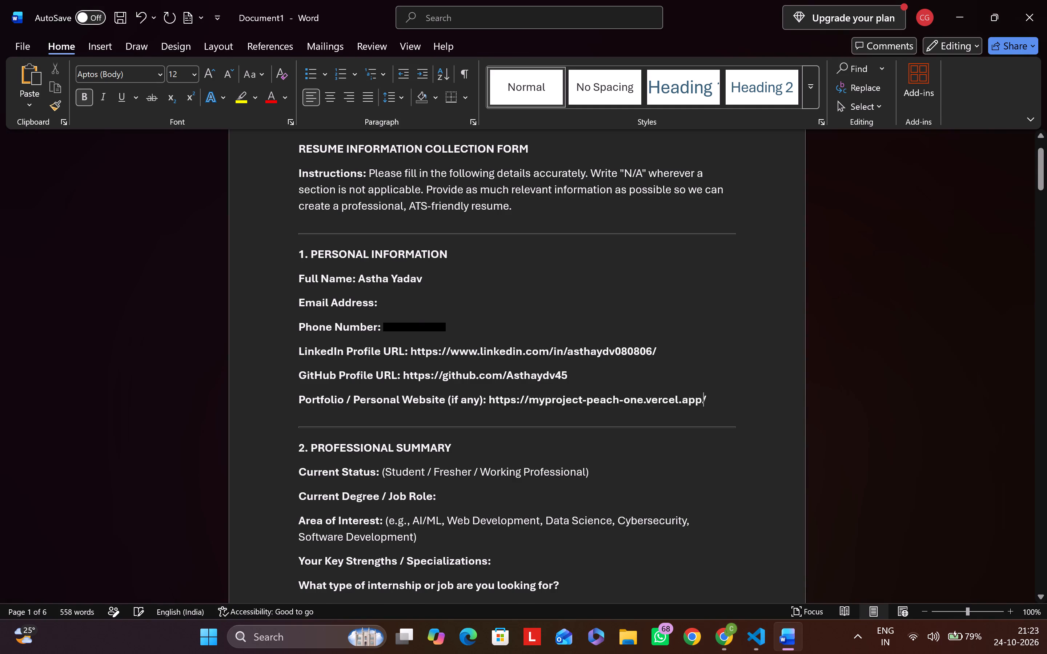
Replace the placeholder options in the Current Status field of the Professional Summary with "Student".
{"action": "scroll", "coordinate": [538, 411], "scroll_direction": "down", "scroll_amount": 2}
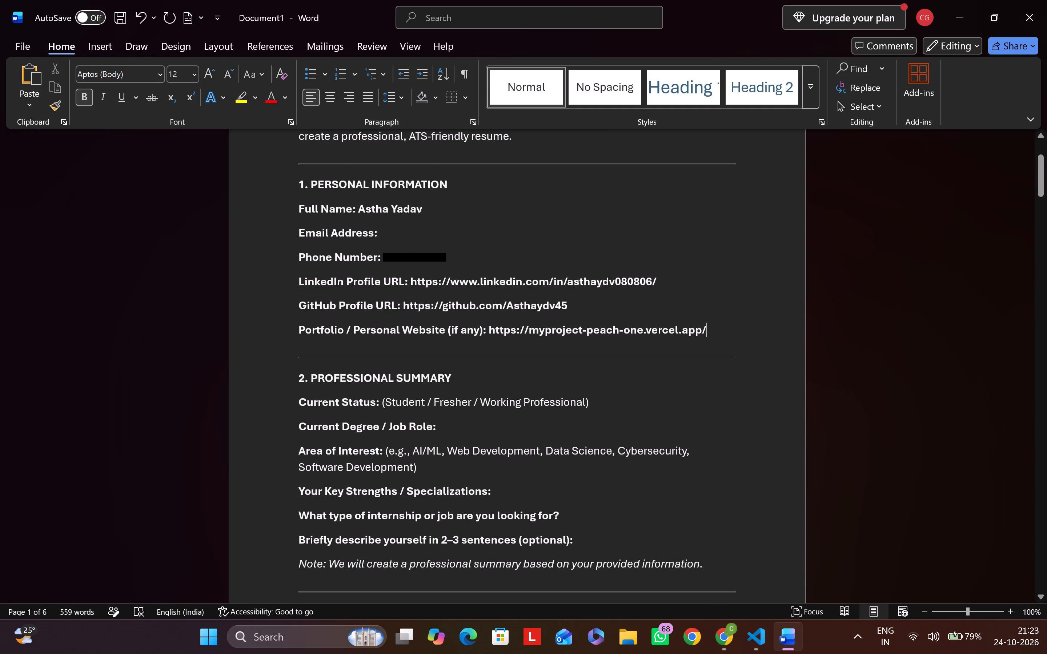
{"action": "left_click_drag", "start_coordinate": [595, 401], "coordinate": [389, 404]}
{"action": "key", "text": "BackSpace"}
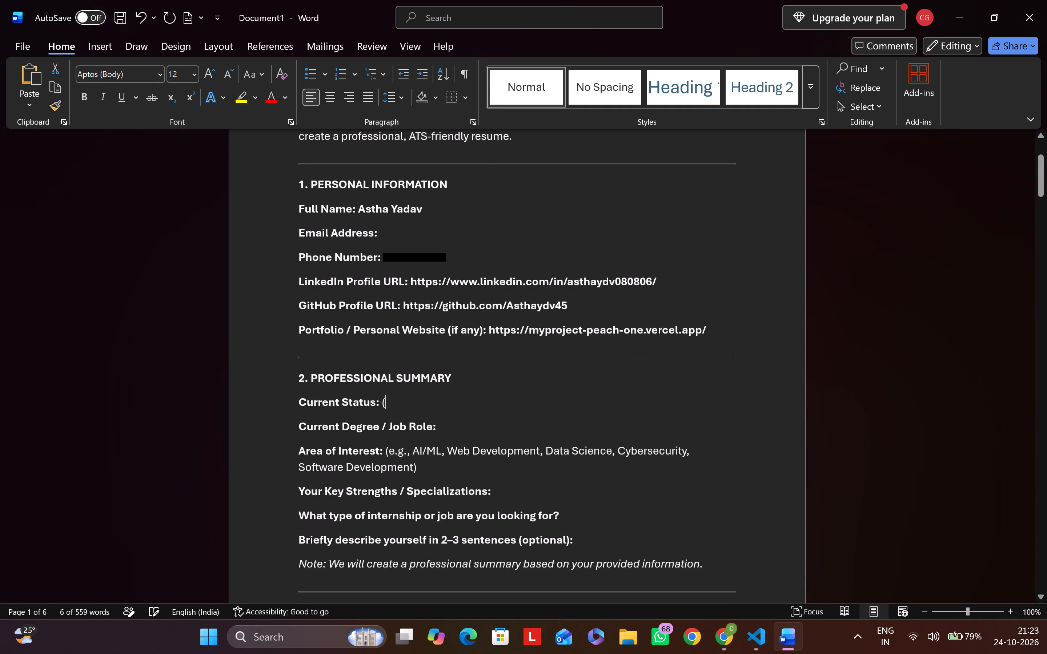
{"action": "key", "text": "BackSpace"}
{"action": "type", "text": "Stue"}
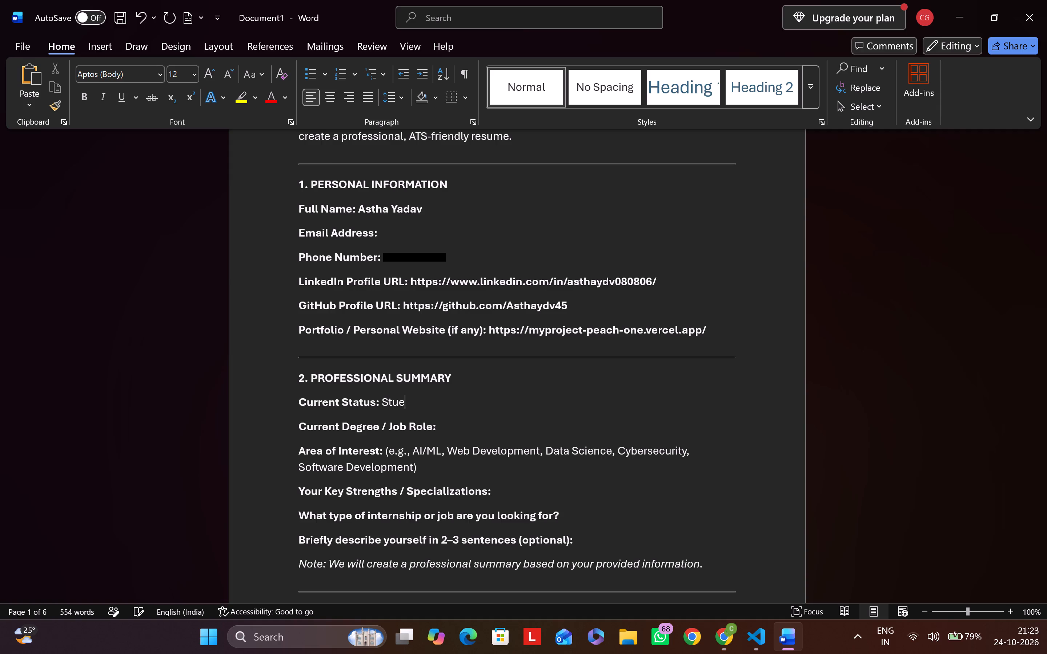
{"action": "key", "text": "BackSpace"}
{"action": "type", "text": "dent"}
Check the portfolio website for the degree and fill in the Current Degree / Job Role field with "BTech CSE- AIML 2nd Year".
{"action": "left_click", "coordinate": [470, 425]}
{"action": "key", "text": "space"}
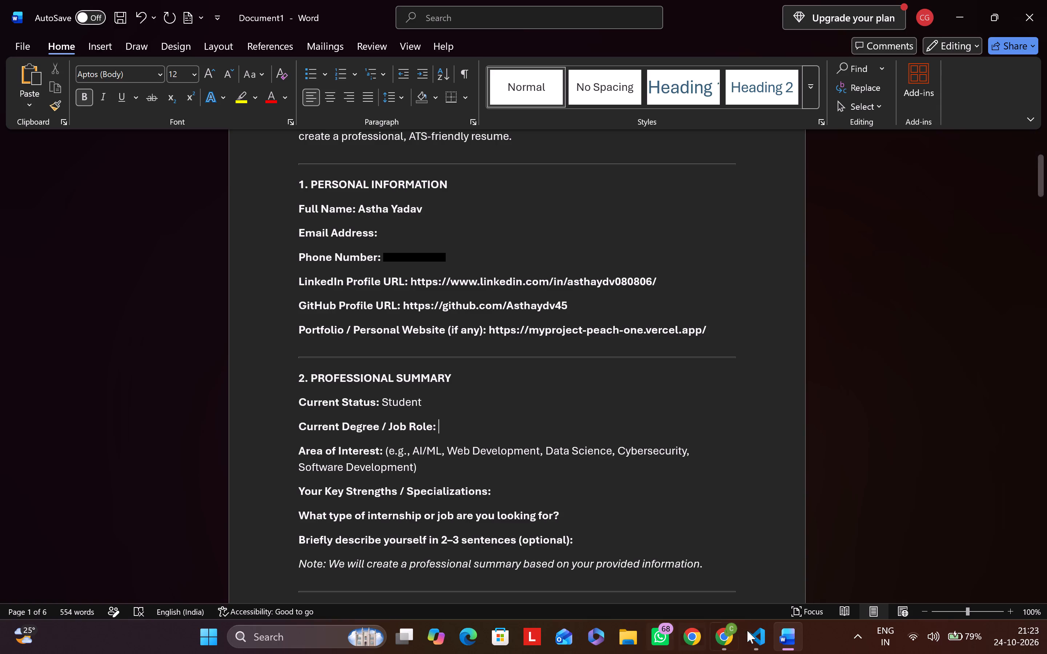
{"action": "left_click", "coordinate": [735, 641]}
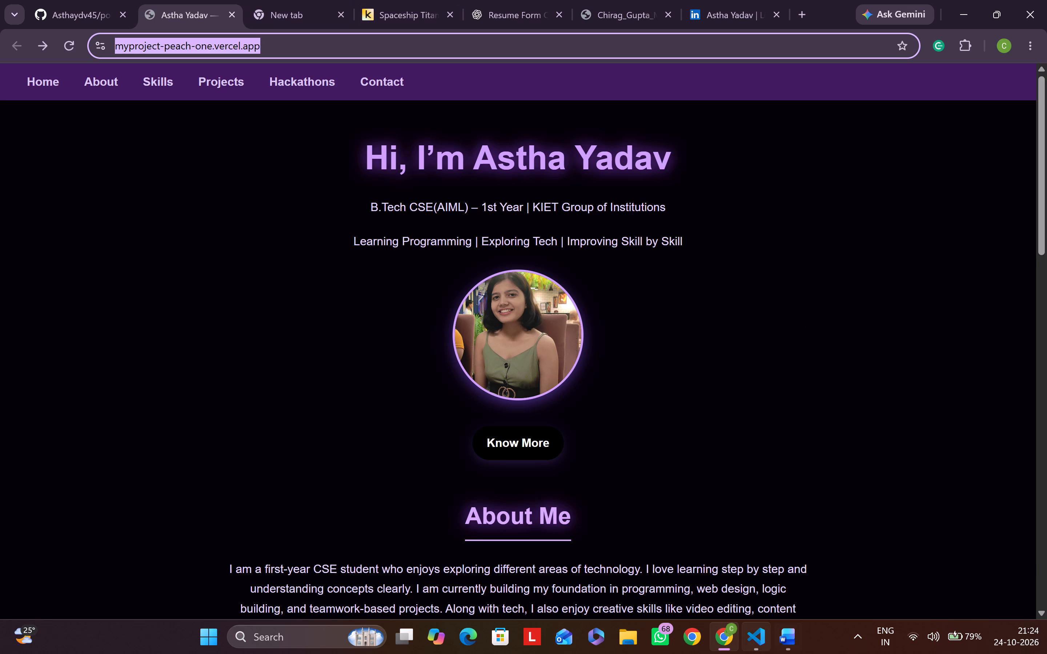
{"action": "left_click", "coordinate": [773, 639]}
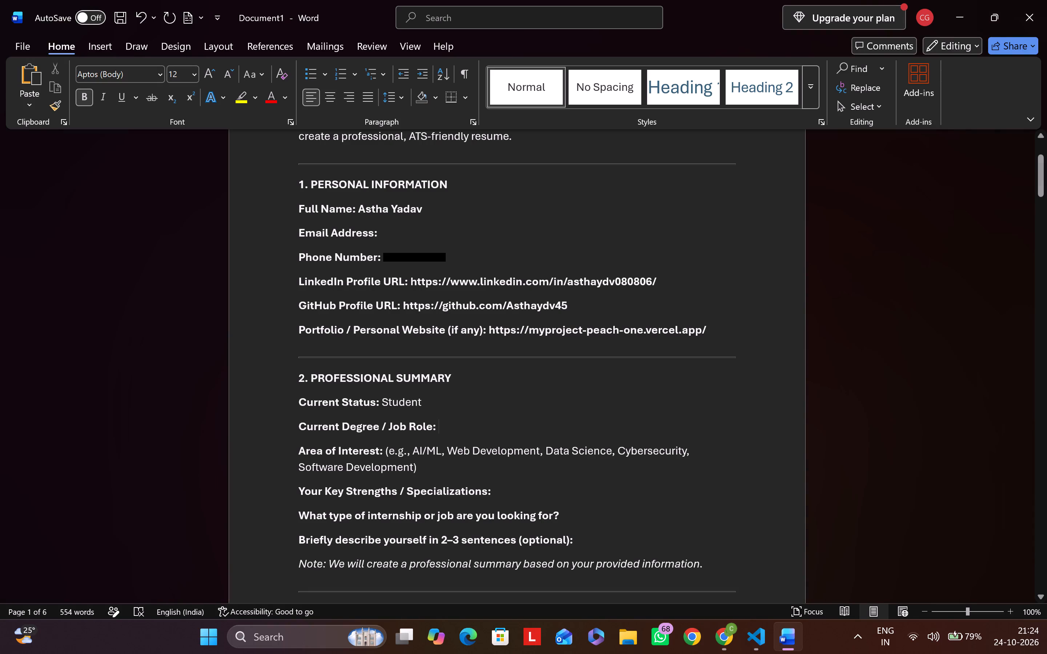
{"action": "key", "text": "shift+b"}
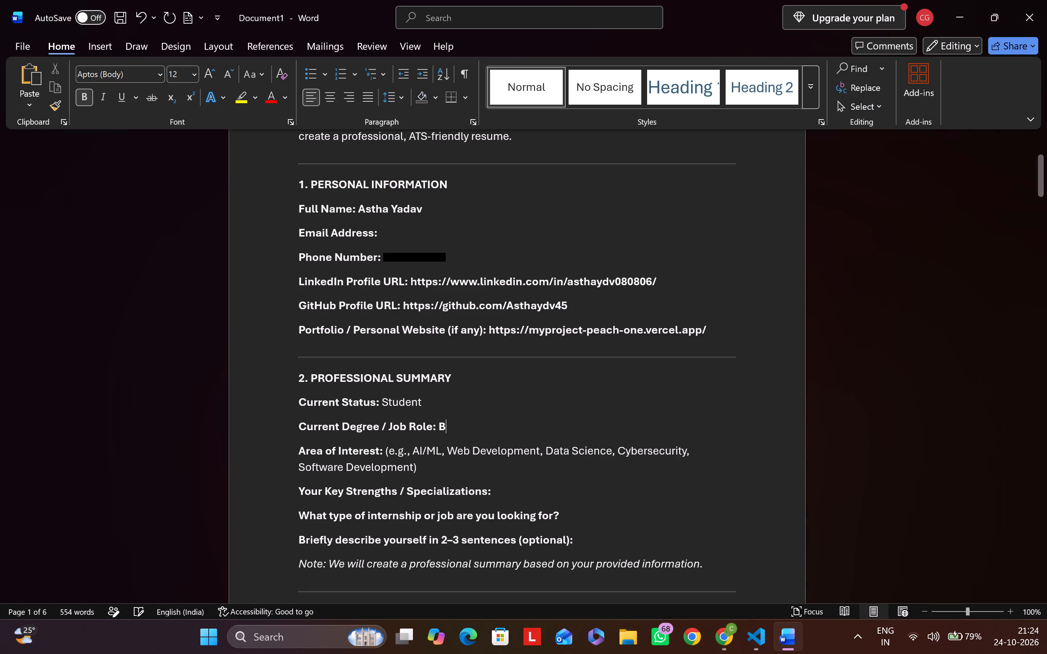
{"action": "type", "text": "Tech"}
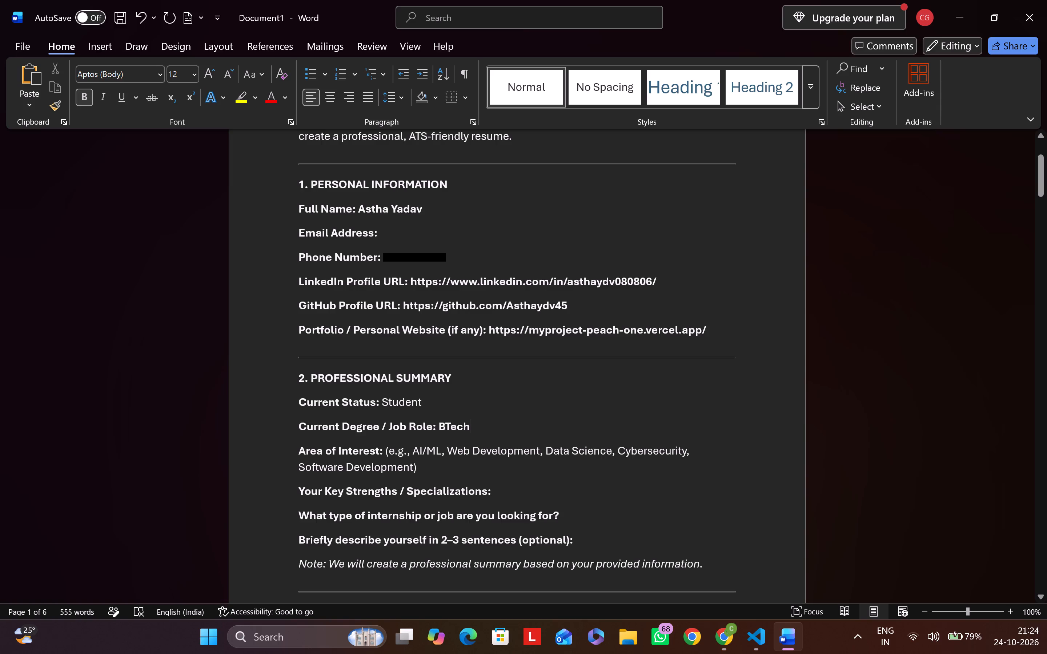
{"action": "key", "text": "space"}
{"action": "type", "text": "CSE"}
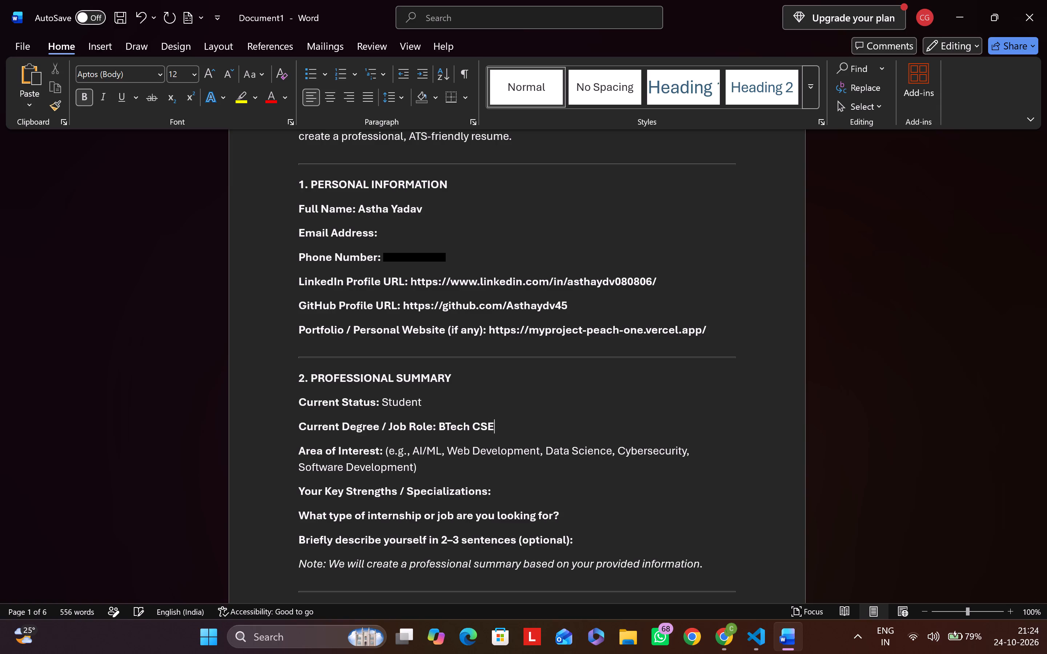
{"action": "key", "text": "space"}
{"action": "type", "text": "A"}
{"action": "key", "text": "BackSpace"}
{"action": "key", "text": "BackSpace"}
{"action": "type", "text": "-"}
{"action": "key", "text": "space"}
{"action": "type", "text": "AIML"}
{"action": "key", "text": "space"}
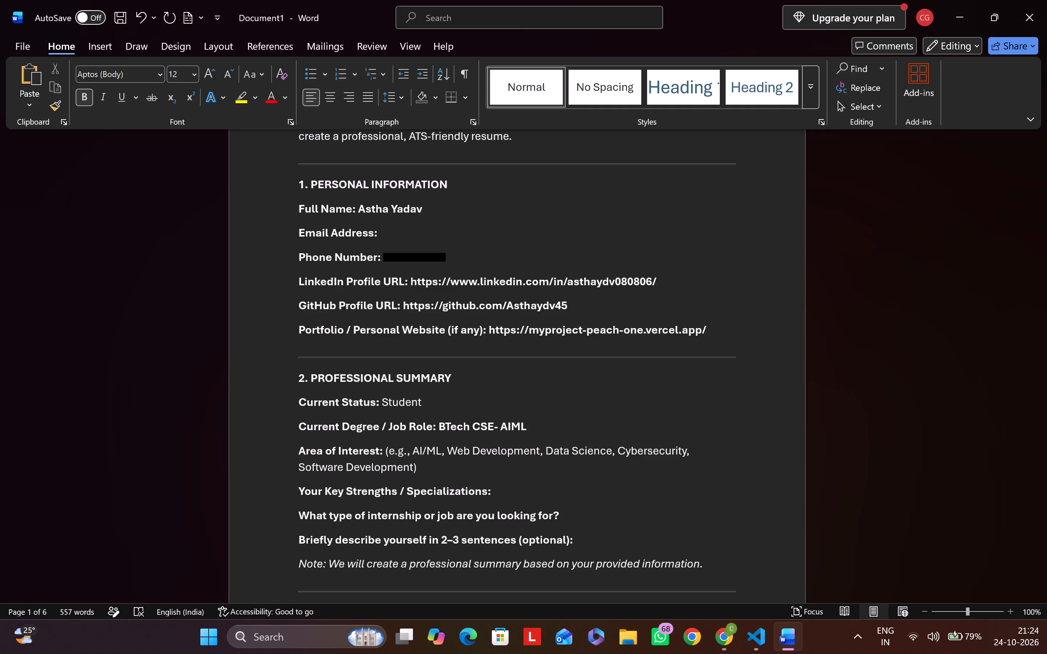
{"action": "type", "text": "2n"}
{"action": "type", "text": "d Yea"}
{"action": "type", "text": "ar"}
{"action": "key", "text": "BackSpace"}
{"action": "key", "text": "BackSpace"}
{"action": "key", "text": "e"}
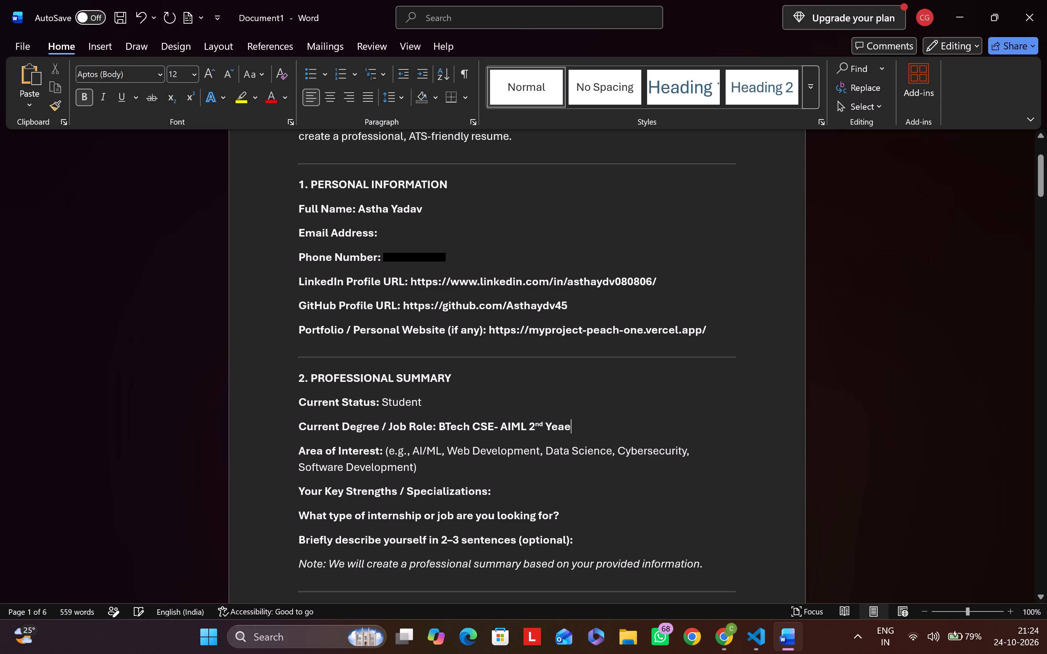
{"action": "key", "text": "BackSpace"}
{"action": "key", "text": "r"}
Replace the example text in the Area of Interest field with "AI/ML , Web Development ,".
{"action": "scroll", "coordinate": [619, 453], "scroll_direction": "down", "scroll_amount": 1}
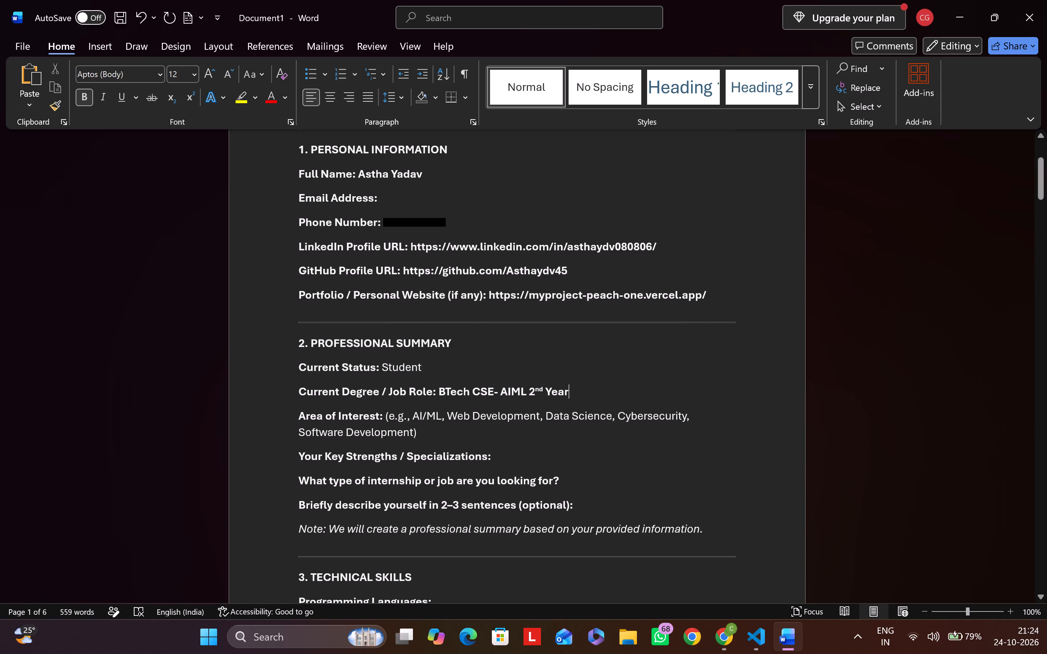
{"action": "left_click_drag", "start_coordinate": [421, 432], "coordinate": [385, 420]}
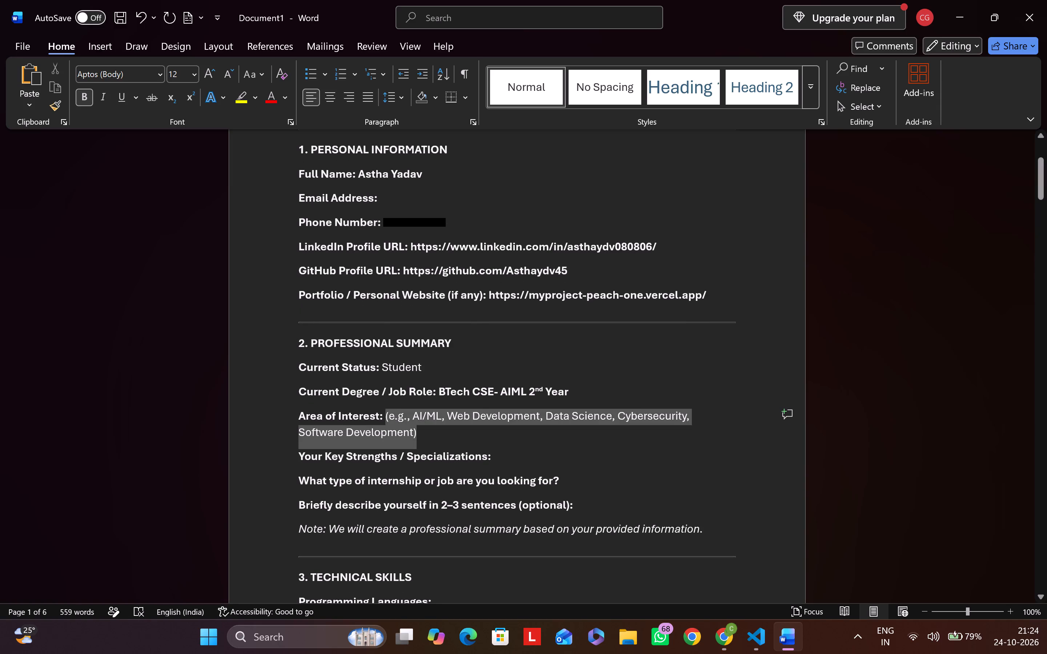
{"action": "left_click_drag", "start_coordinate": [385, 420], "coordinate": [386, 420]}
{"action": "key", "text": "BackSpace"}
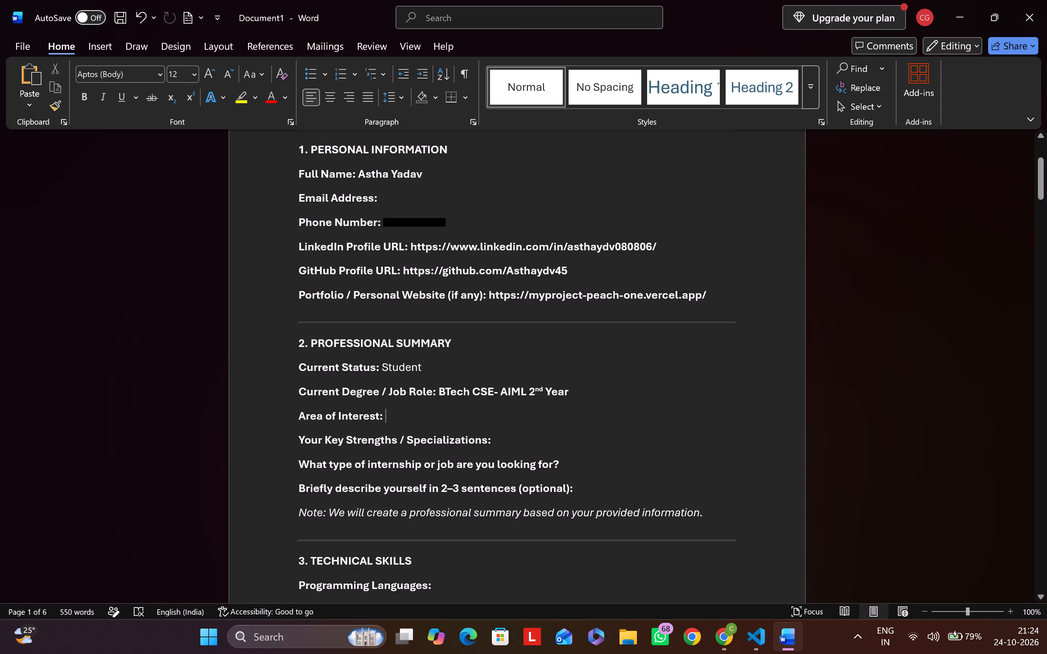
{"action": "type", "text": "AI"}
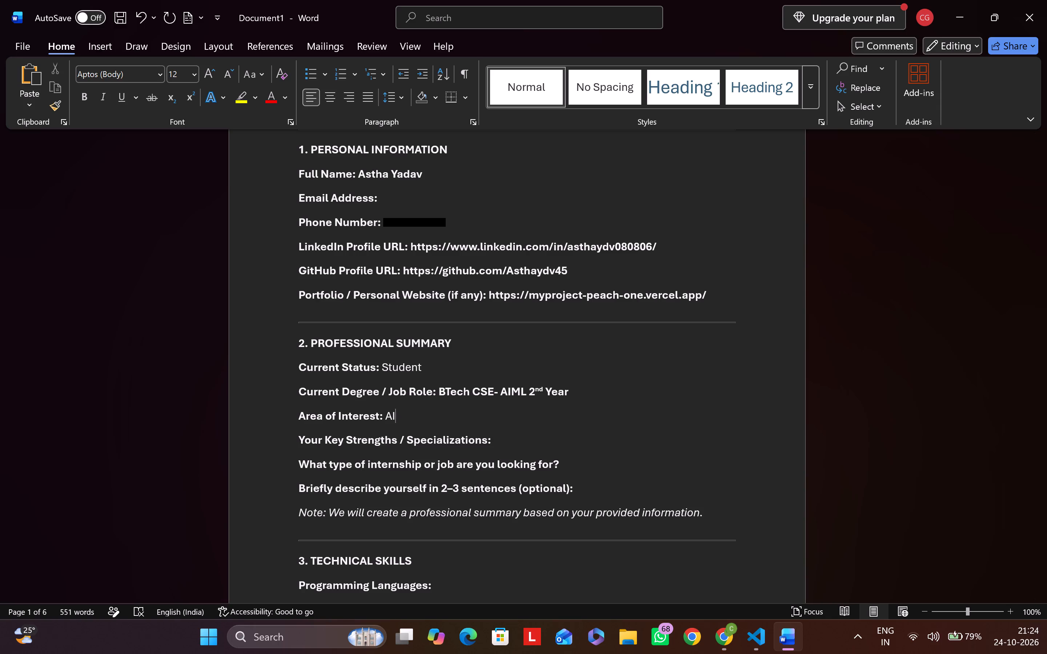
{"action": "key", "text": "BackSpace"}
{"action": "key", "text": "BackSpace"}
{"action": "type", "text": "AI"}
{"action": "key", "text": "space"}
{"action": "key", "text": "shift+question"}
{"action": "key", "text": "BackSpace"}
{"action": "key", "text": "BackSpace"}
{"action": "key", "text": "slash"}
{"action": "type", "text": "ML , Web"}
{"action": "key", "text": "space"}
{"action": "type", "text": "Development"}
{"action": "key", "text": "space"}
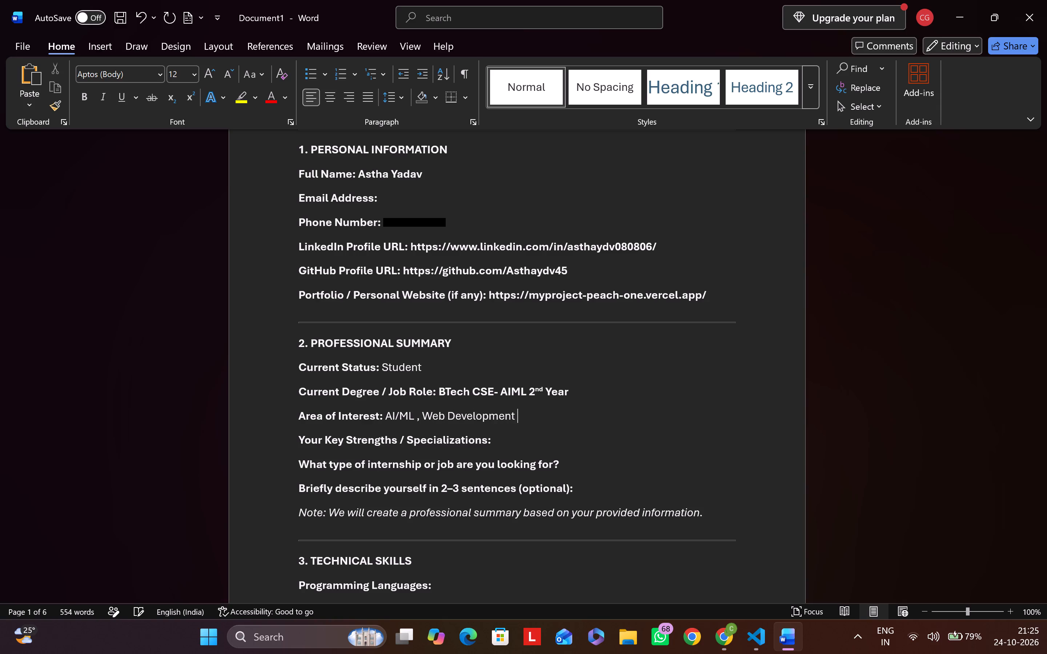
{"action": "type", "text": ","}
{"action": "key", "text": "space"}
Check the About Me and Skills sections of the portfolio website and add "Canva Designing ,Figma" to the Area of Interest field.
{"action": "left_click", "coordinate": [718, 653]}
{"action": "scroll", "coordinate": [604, 395], "scroll_direction": "down", "scroll_amount": 3}
{"action": "left_click_drag", "start_coordinate": [222, 344], "coordinate": [676, 434]}
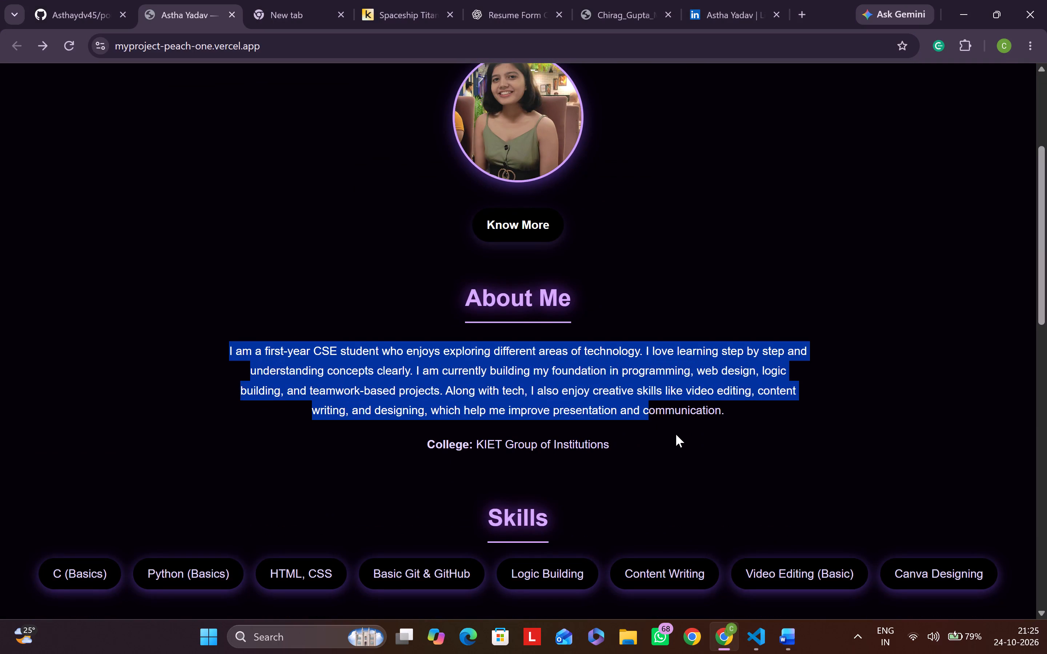
{"action": "left_click_drag", "start_coordinate": [676, 434], "coordinate": [676, 434]}
{"action": "scroll", "coordinate": [675, 434], "scroll_direction": "down", "scroll_amount": 2}
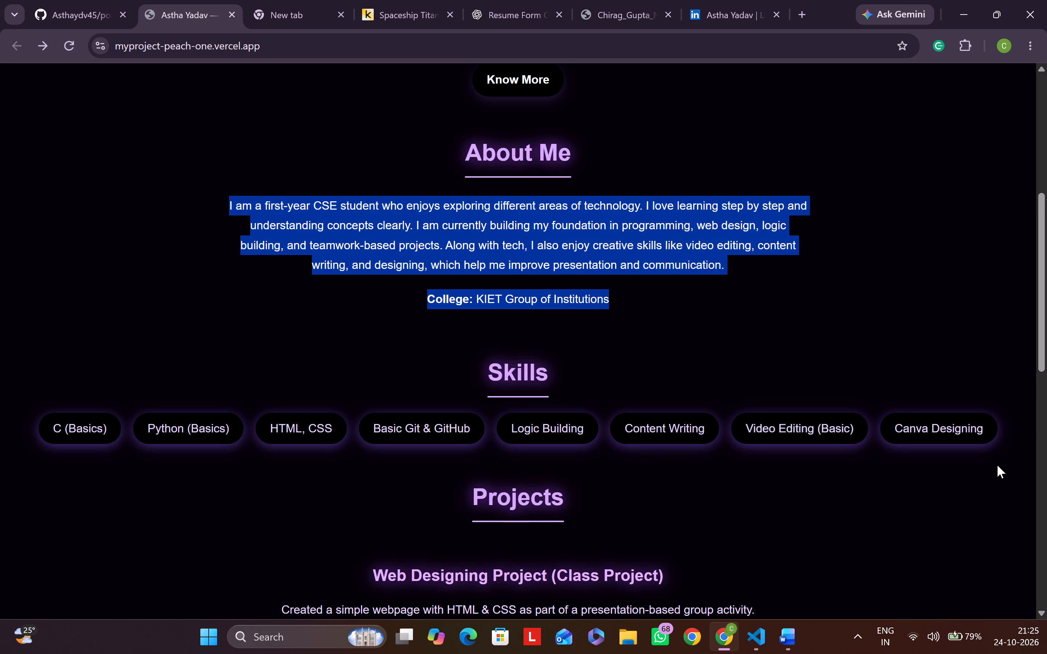
{"action": "left_click", "coordinate": [793, 650]}
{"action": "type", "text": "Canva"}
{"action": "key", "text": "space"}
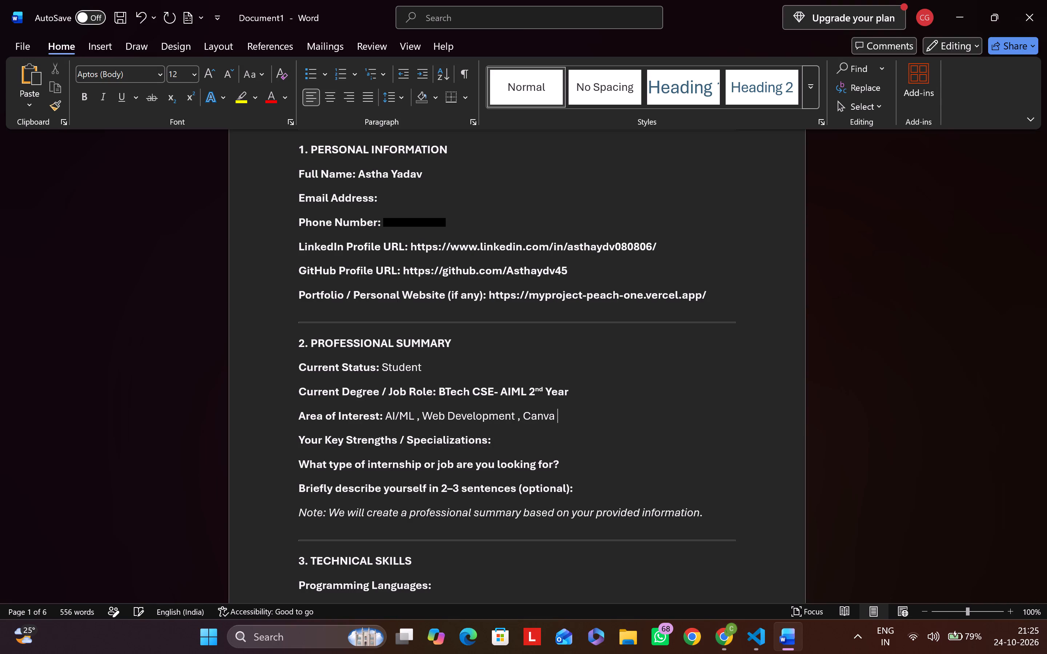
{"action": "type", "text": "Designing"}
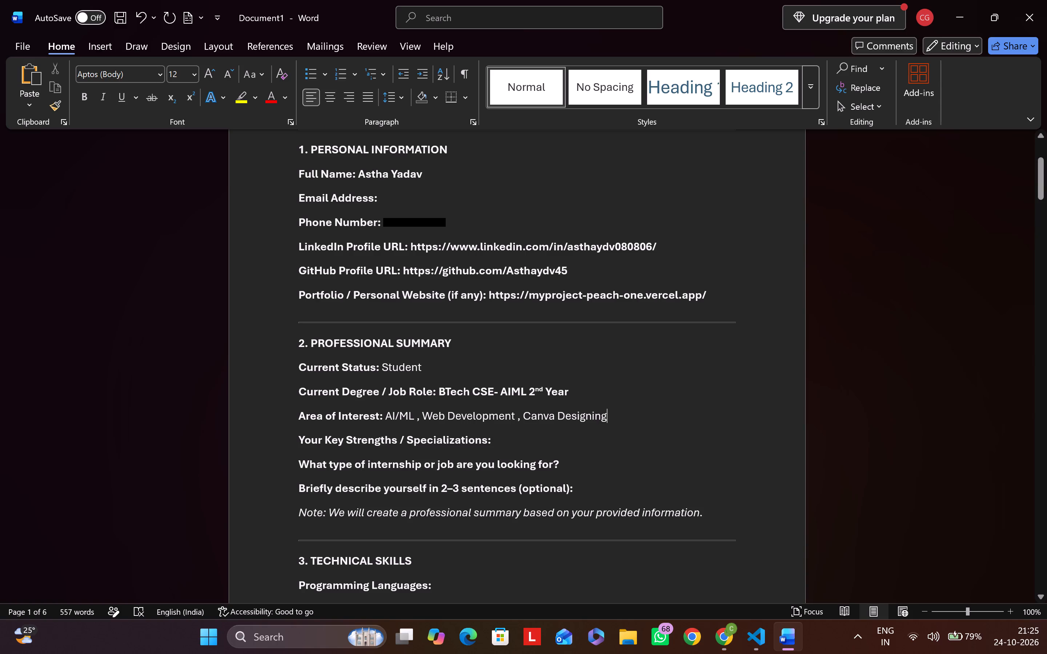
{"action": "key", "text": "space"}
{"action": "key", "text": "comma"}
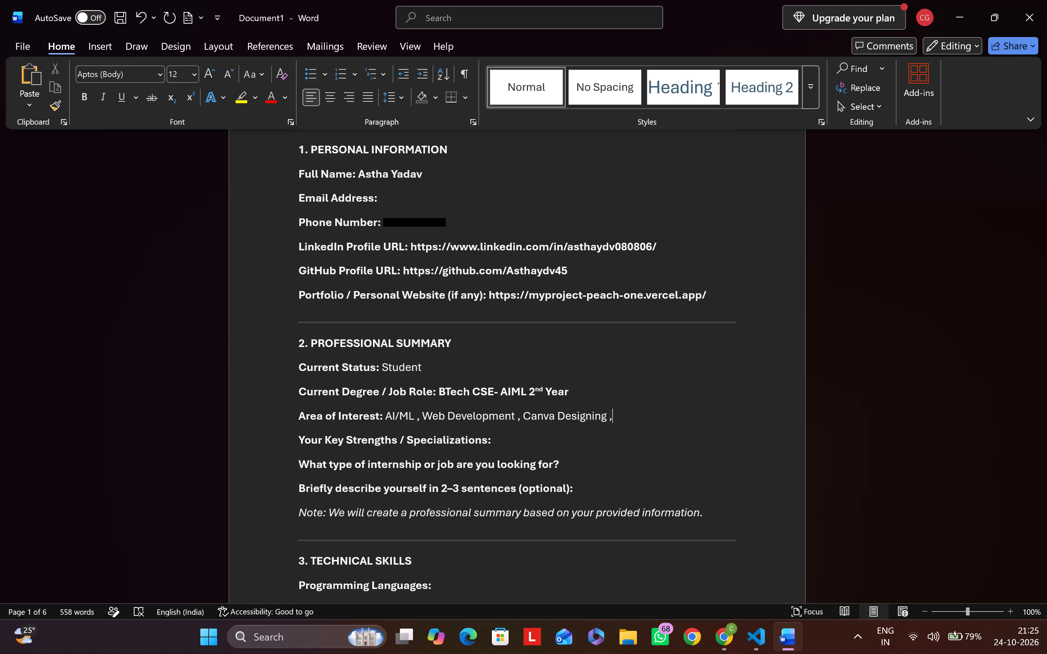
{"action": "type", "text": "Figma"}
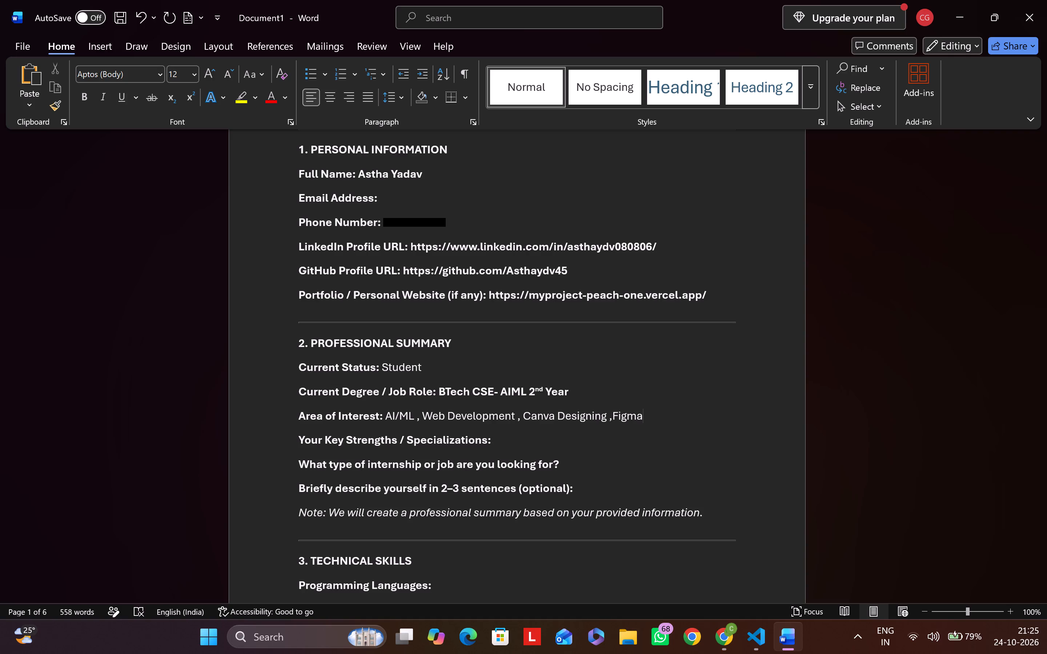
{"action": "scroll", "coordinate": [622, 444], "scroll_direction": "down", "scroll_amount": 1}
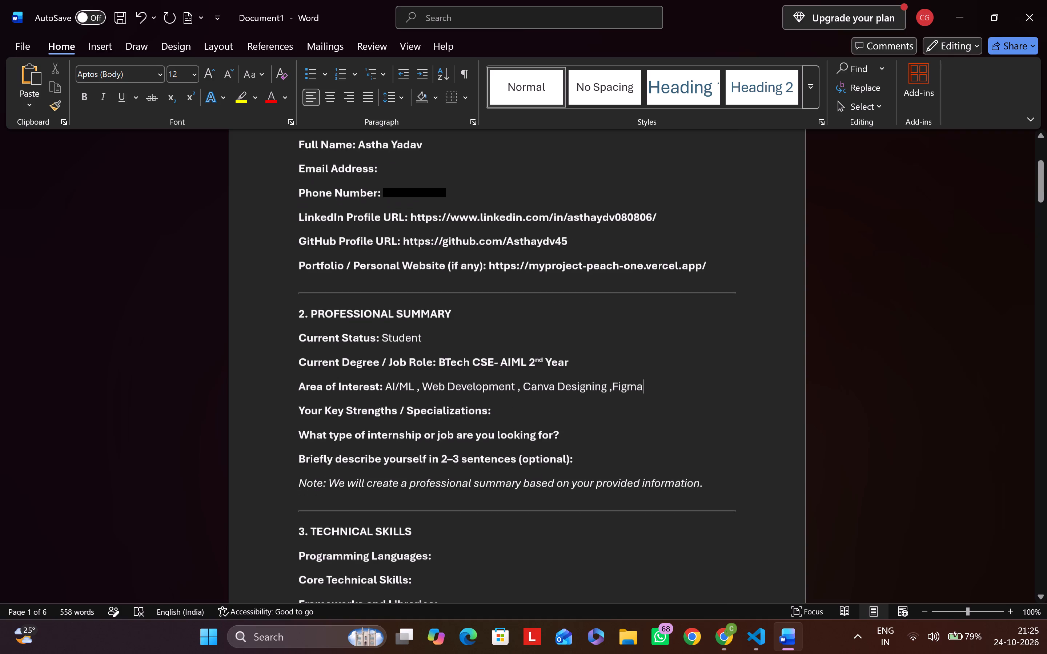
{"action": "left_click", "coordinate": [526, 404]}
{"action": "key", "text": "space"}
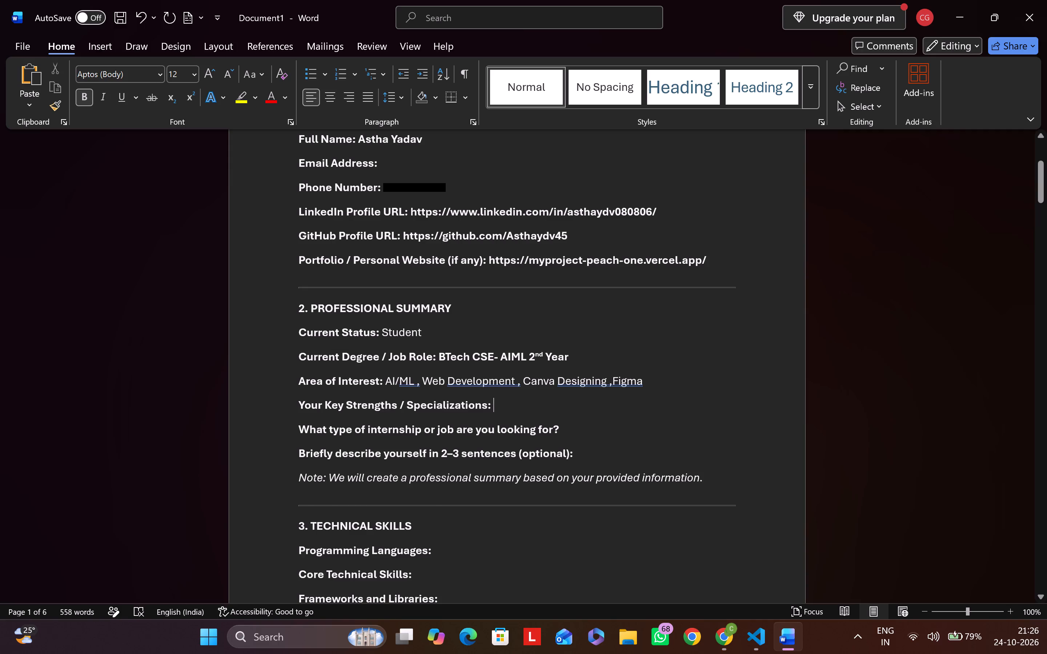
Enter "Web dev" as the answer to the question about the type of internship or job wanted.
{"action": "scroll", "coordinate": [574, 415], "scroll_direction": "down", "scroll_amount": 1}
{"action": "left_click", "coordinate": [592, 392]}
{"action": "left_click", "coordinate": [599, 411]}
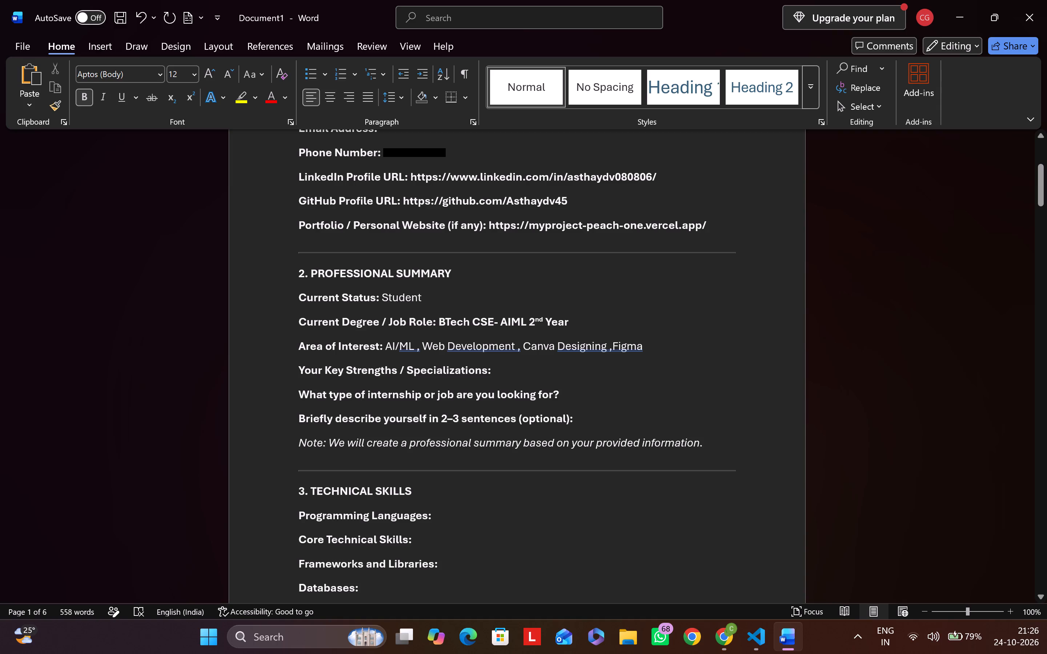
{"action": "left_click", "coordinate": [589, 419]}
{"action": "left_click", "coordinate": [578, 384]}
{"action": "left_click", "coordinate": [579, 393]}
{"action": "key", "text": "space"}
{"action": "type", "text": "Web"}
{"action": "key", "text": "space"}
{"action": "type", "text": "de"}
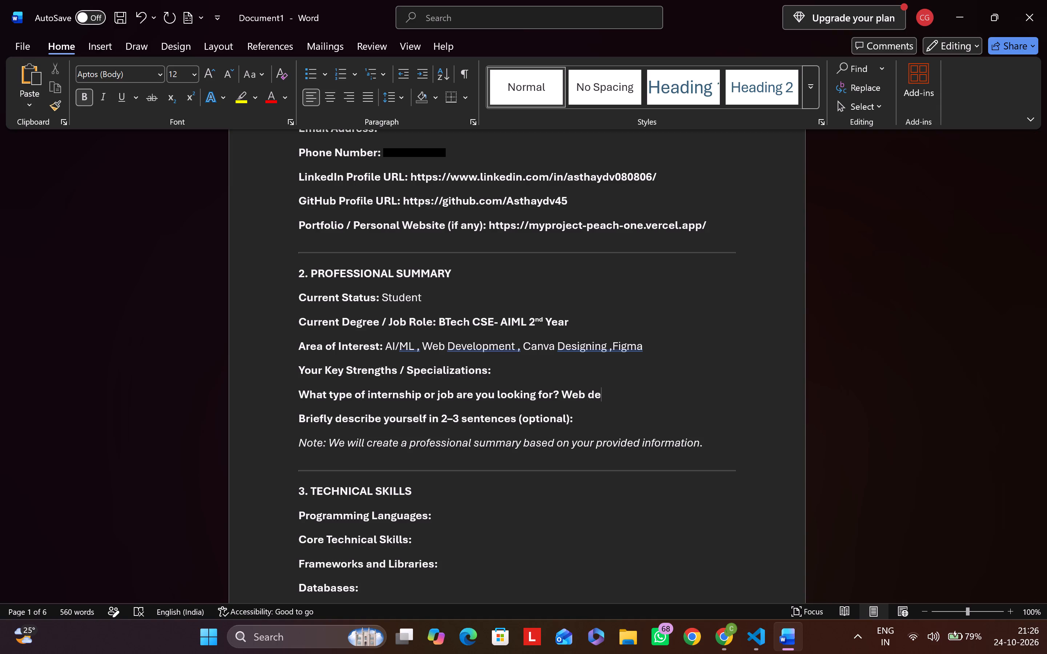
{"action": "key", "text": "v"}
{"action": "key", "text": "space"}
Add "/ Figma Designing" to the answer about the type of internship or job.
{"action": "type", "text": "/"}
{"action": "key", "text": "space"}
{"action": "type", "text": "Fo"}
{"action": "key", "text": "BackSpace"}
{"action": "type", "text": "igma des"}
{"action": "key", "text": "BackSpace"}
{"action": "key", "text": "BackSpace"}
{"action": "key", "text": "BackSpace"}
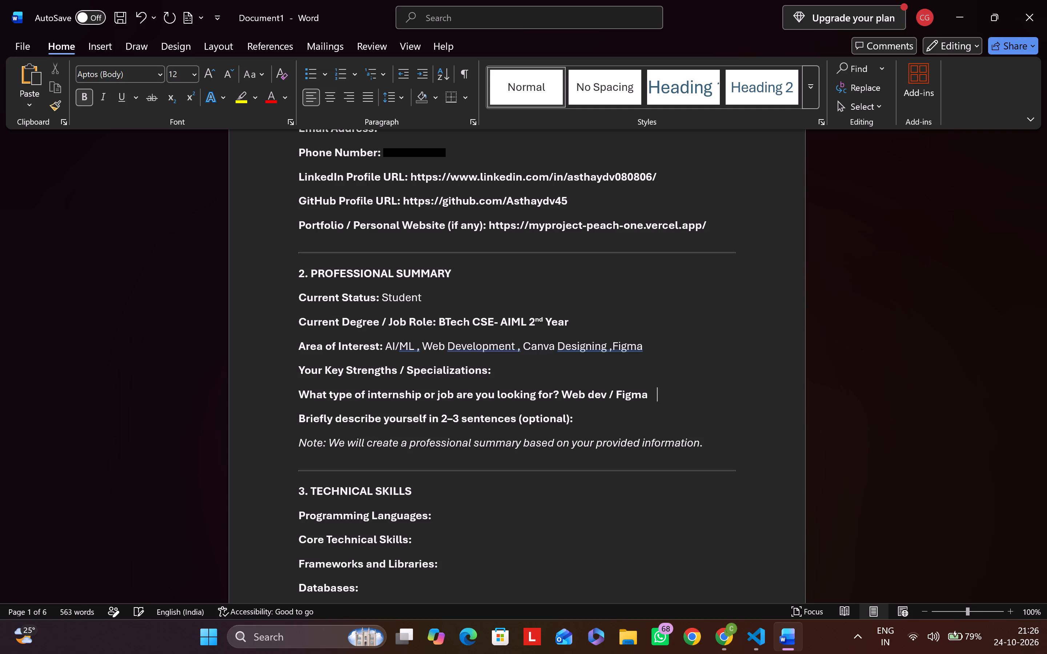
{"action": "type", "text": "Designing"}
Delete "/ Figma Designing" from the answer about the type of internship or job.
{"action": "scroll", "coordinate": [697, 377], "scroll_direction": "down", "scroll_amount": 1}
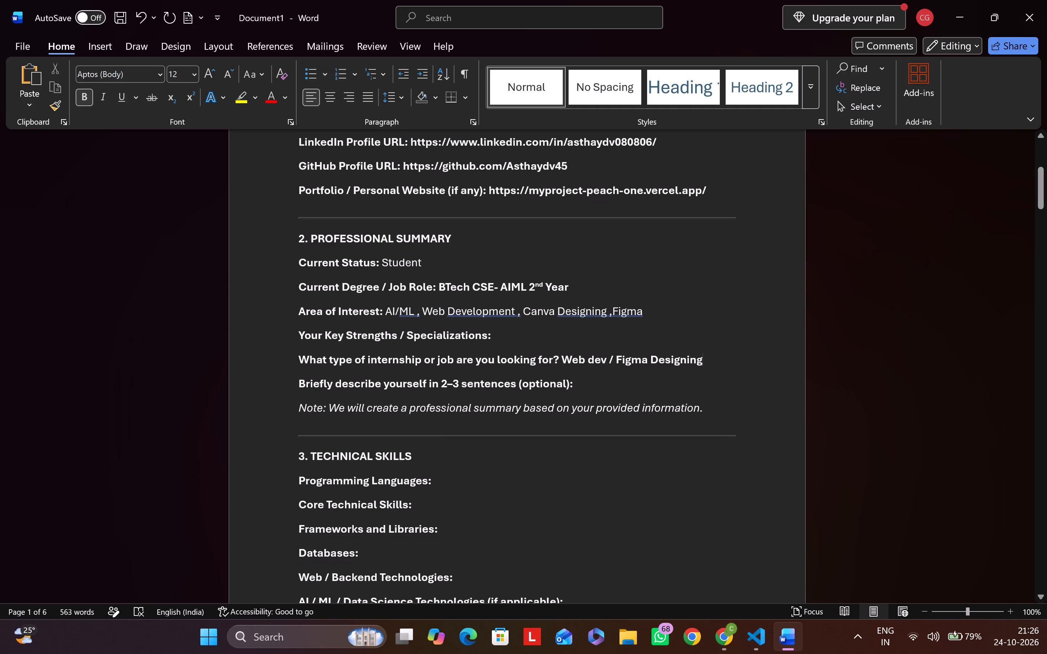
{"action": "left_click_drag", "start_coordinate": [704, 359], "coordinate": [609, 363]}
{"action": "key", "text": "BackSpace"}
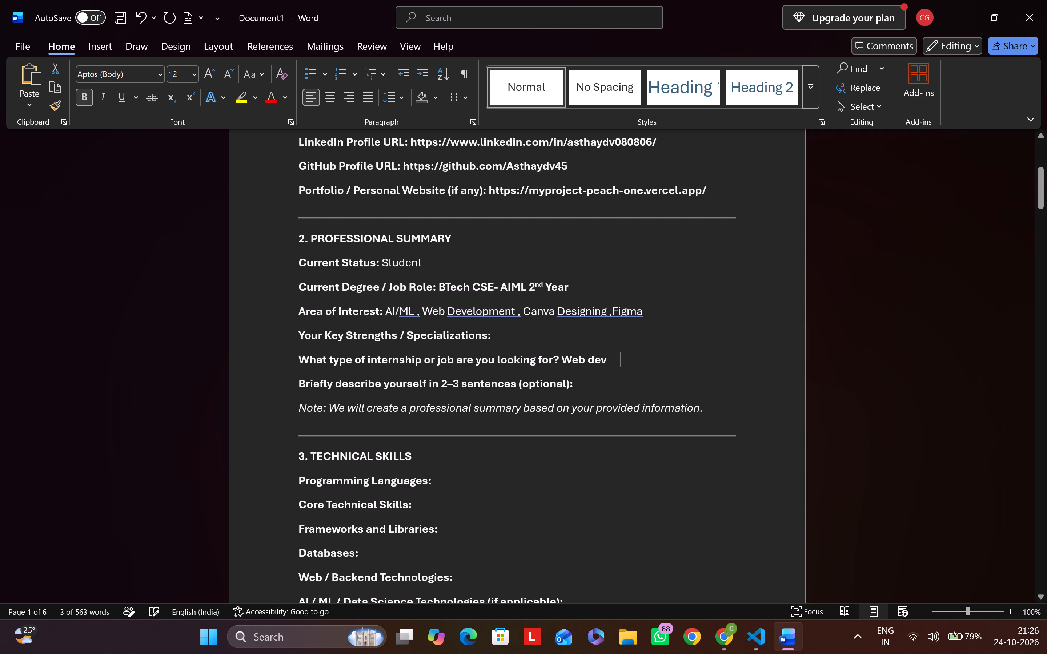
Enter "C , C++ ," in the Programming Languages field of the Technical Skills section.
{"action": "scroll", "coordinate": [522, 370], "scroll_direction": "down", "scroll_amount": 1}
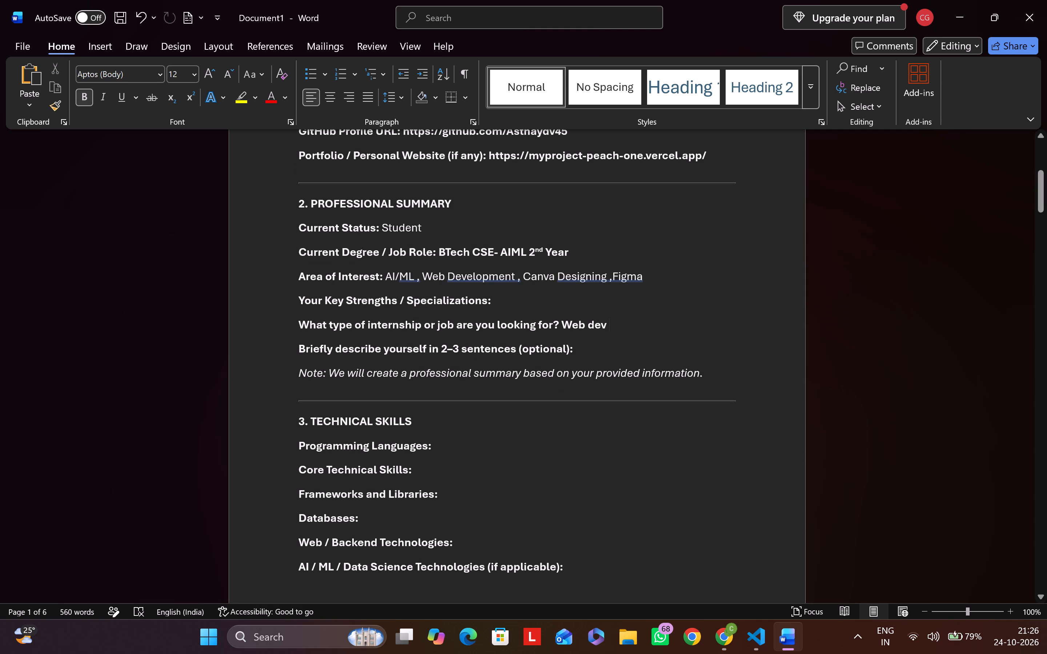
{"action": "left_click", "coordinate": [450, 450]}
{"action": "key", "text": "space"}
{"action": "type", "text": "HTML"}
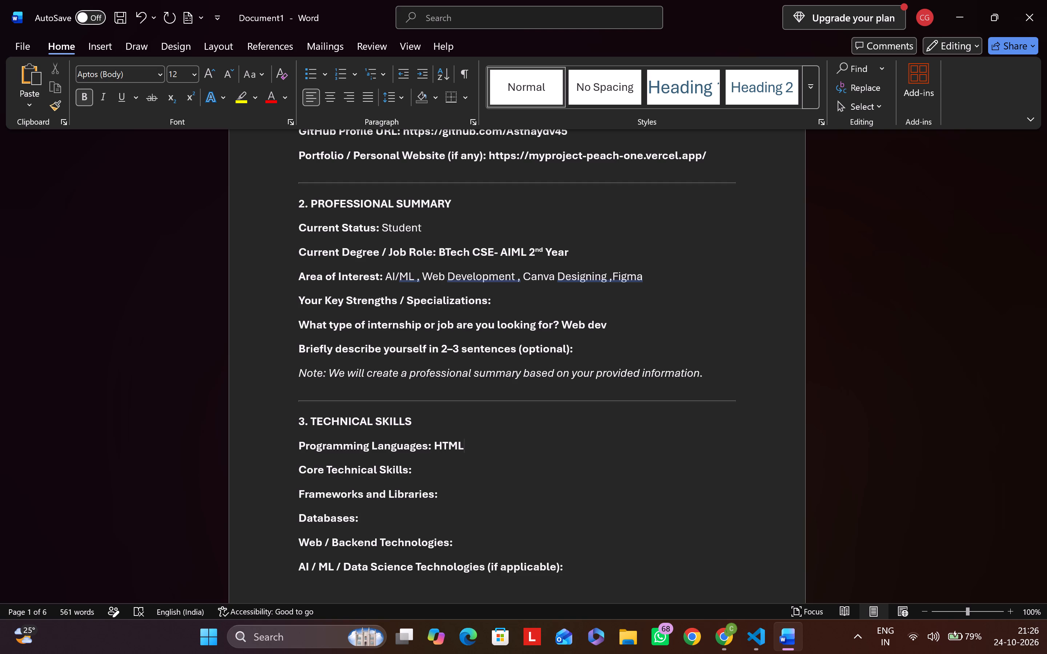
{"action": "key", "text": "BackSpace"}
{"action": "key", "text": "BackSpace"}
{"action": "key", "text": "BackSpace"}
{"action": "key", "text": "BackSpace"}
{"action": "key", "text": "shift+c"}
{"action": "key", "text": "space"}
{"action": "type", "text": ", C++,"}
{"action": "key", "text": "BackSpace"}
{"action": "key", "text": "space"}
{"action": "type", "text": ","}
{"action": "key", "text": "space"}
Check the skills listed on the portfolio website and add "HTML" to the Programming Languages field.
{"action": "left_click", "coordinate": [733, 649]}
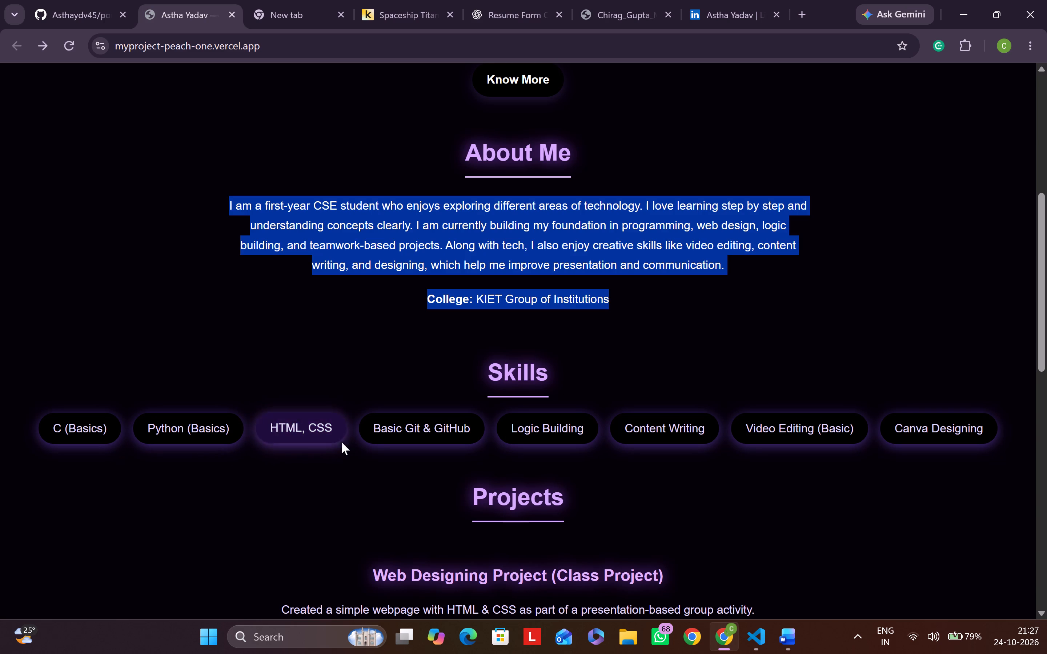
{"action": "left_click", "coordinate": [768, 640]}
{"action": "left_click", "coordinate": [791, 647]}
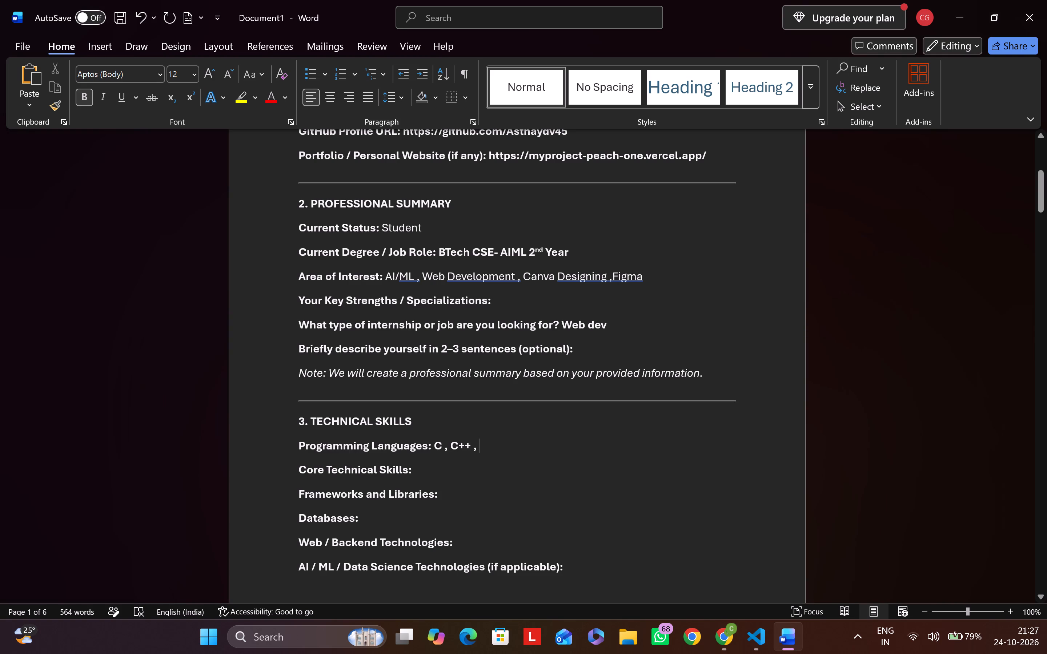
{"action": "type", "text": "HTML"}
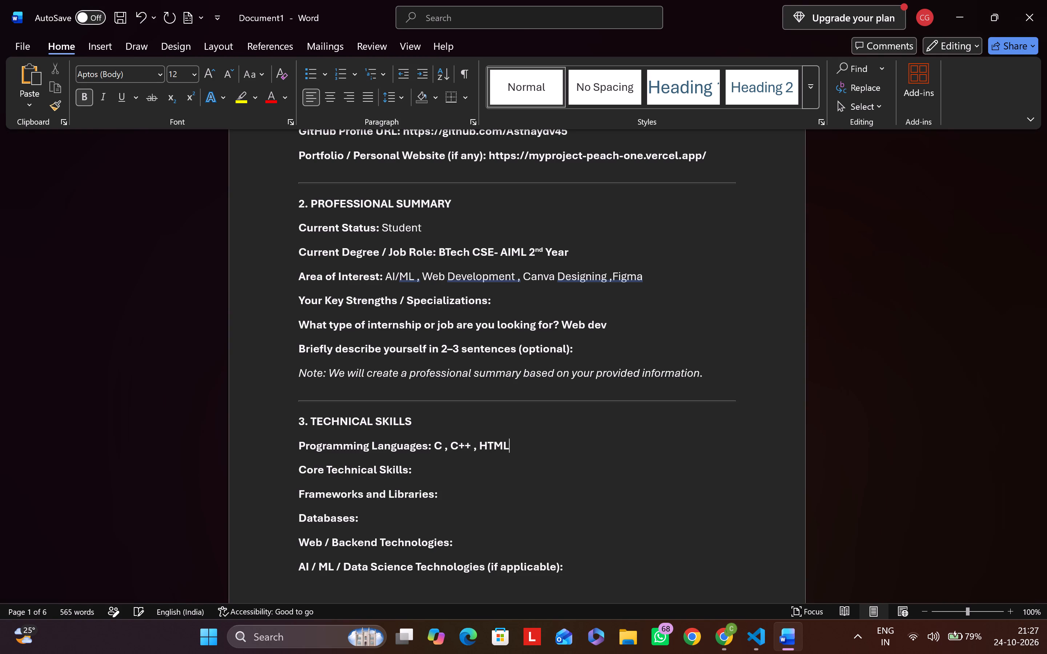
Add ", CSS , Python" to the end of the Programming Languages field.
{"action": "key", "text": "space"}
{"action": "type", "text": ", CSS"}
{"action": "left_click", "coordinate": [483, 487]}
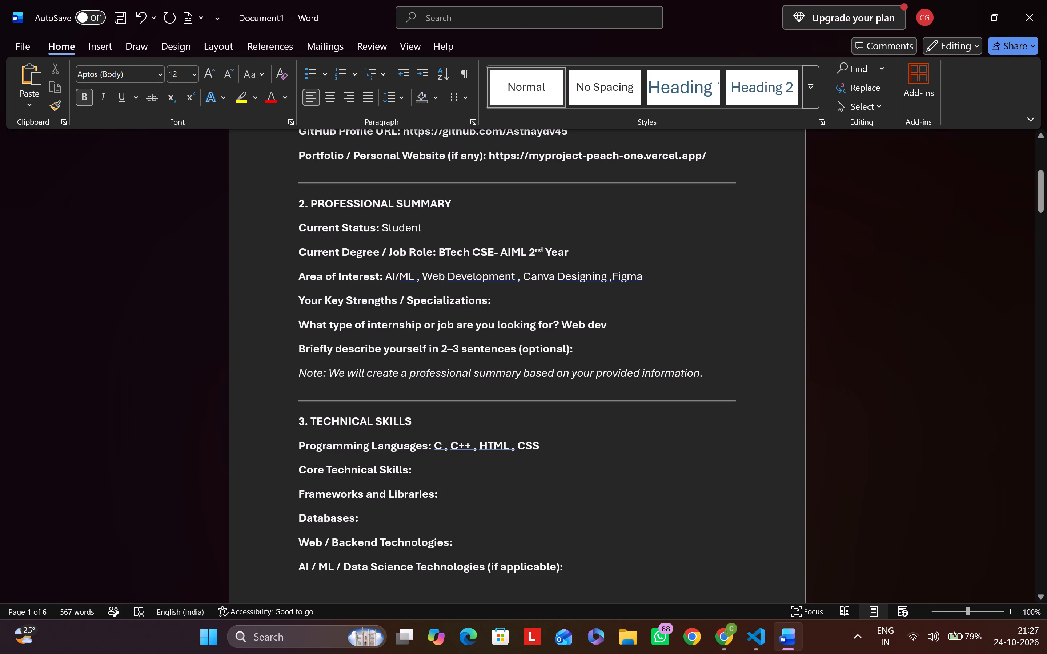
{"action": "left_click", "coordinate": [561, 450]}
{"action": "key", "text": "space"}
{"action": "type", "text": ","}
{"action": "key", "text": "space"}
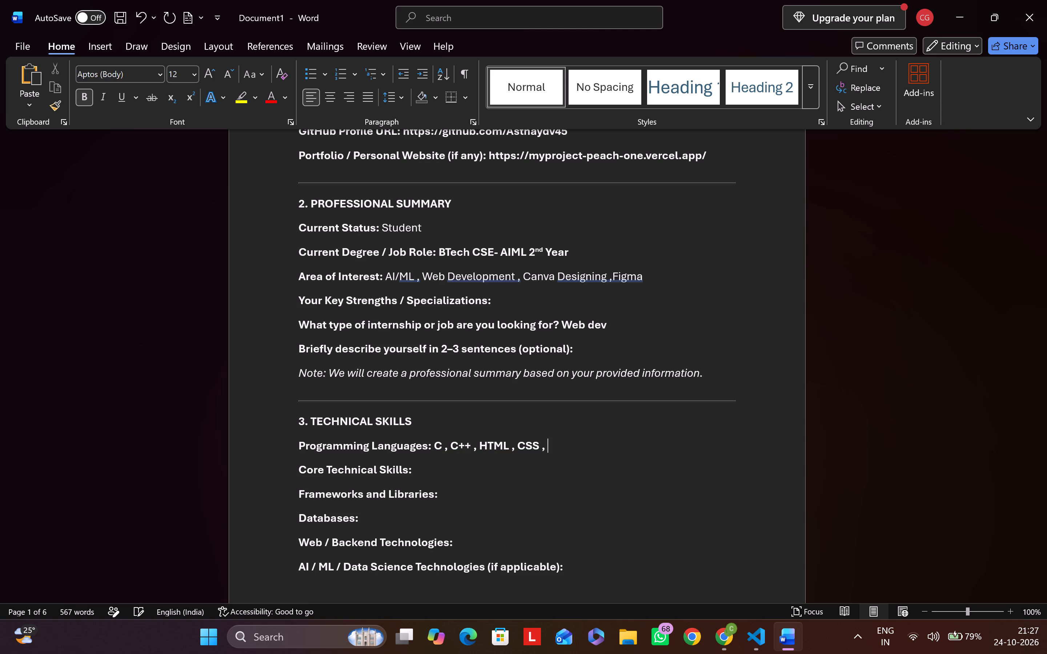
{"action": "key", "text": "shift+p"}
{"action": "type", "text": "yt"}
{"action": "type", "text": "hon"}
Add "/ Figma Designing" after "Web dev" in the answer about the type of internship or job.
{"action": "left_click", "coordinate": [638, 332]}
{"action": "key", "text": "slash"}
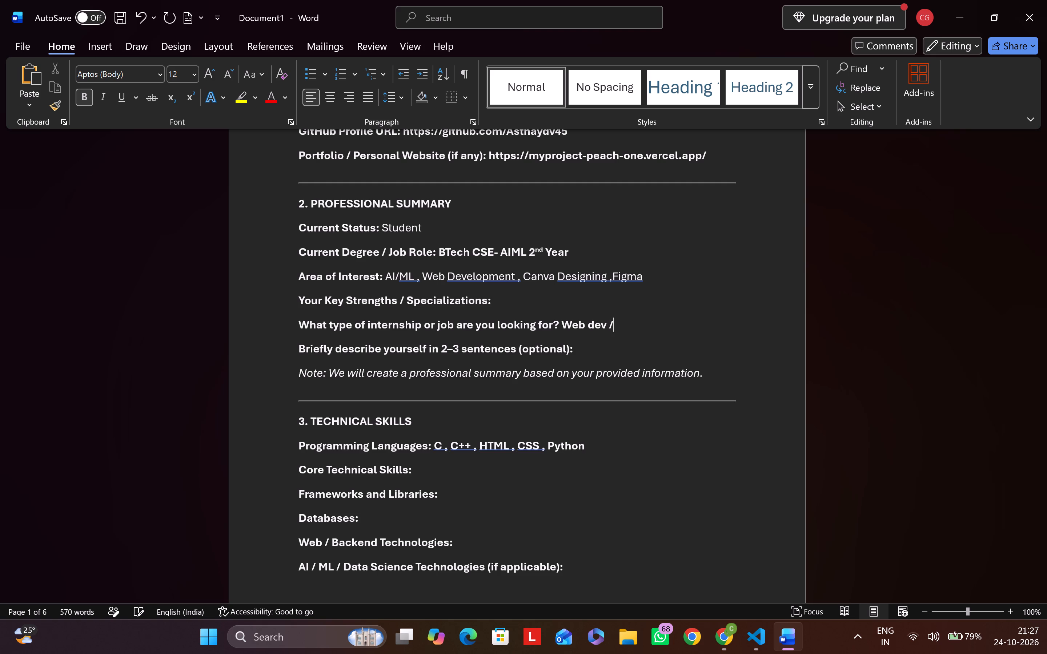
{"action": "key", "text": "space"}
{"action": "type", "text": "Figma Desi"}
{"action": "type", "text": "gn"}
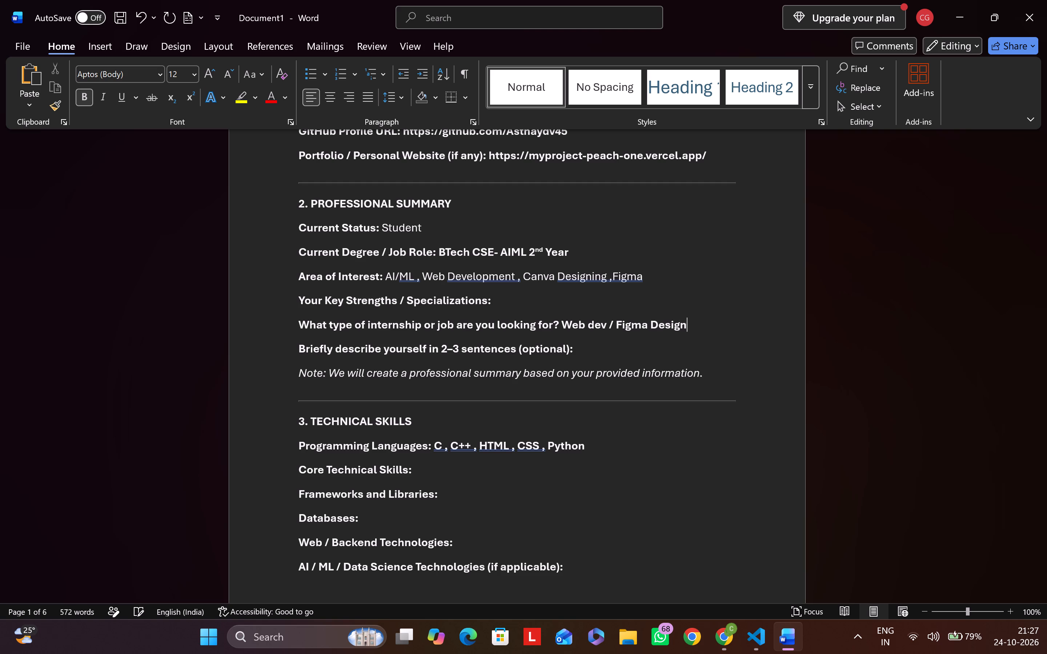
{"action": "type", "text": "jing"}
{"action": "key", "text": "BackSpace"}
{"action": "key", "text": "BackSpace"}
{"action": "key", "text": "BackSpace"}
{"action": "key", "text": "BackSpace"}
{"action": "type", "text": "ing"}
Add "/ Canva Designing" to the end of the answer about the type of internship or job.
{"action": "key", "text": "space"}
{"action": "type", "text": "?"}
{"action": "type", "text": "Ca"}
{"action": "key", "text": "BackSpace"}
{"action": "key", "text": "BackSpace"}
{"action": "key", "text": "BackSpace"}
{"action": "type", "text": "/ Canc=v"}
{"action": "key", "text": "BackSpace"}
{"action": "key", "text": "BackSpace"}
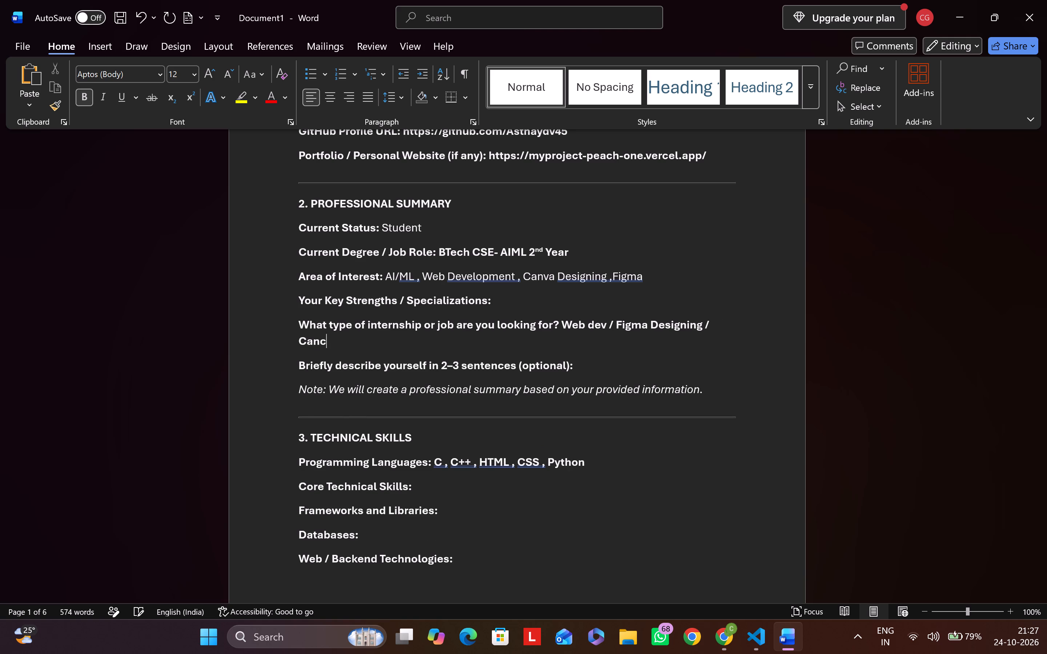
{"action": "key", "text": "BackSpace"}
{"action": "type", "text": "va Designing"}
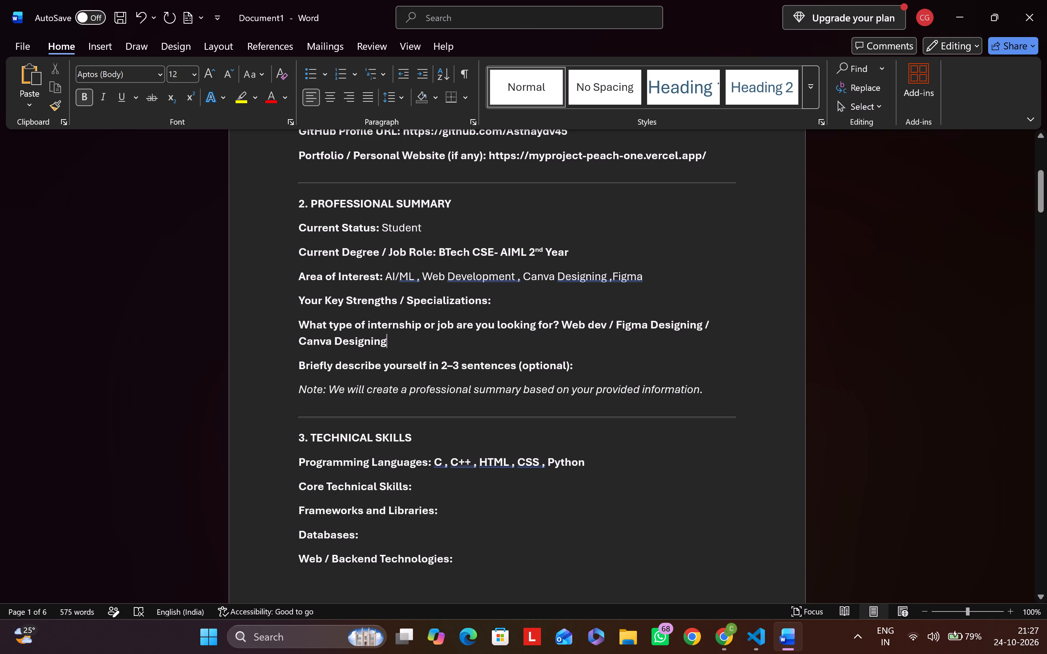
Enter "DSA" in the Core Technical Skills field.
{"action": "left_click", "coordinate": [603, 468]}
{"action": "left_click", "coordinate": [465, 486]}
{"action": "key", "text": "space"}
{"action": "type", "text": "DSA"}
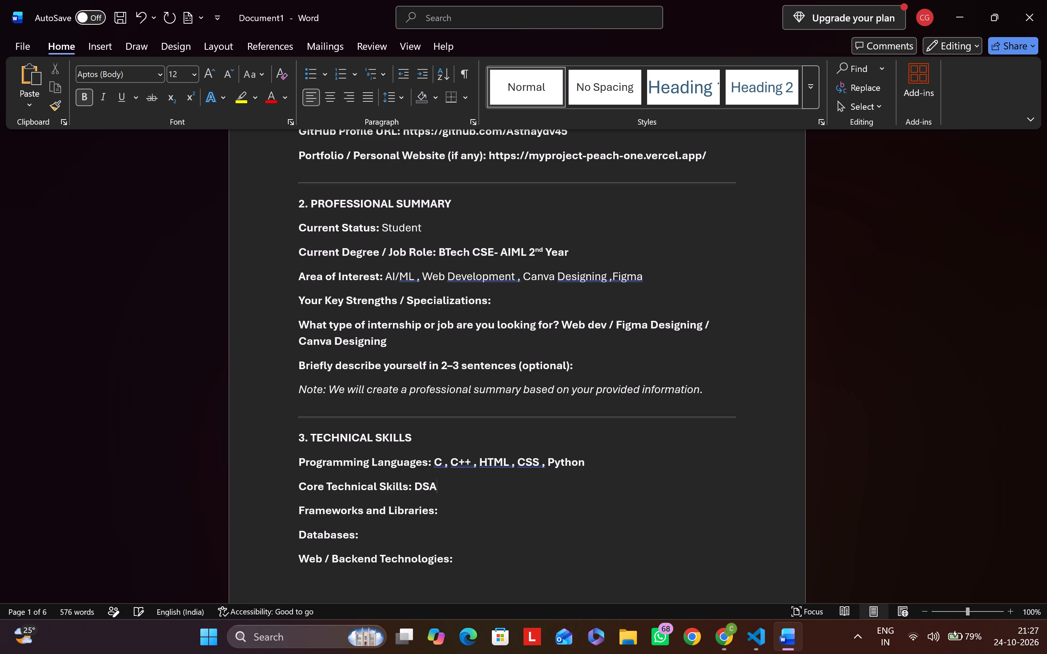
Check the skills in the ML resume PDF in Chrome, and replace "DSA" in Word's Core Technical Skills field with "Web Dev, AI/ML".
{"action": "left_click", "coordinate": [732, 642]}
{"action": "left_click", "coordinate": [621, 0]}
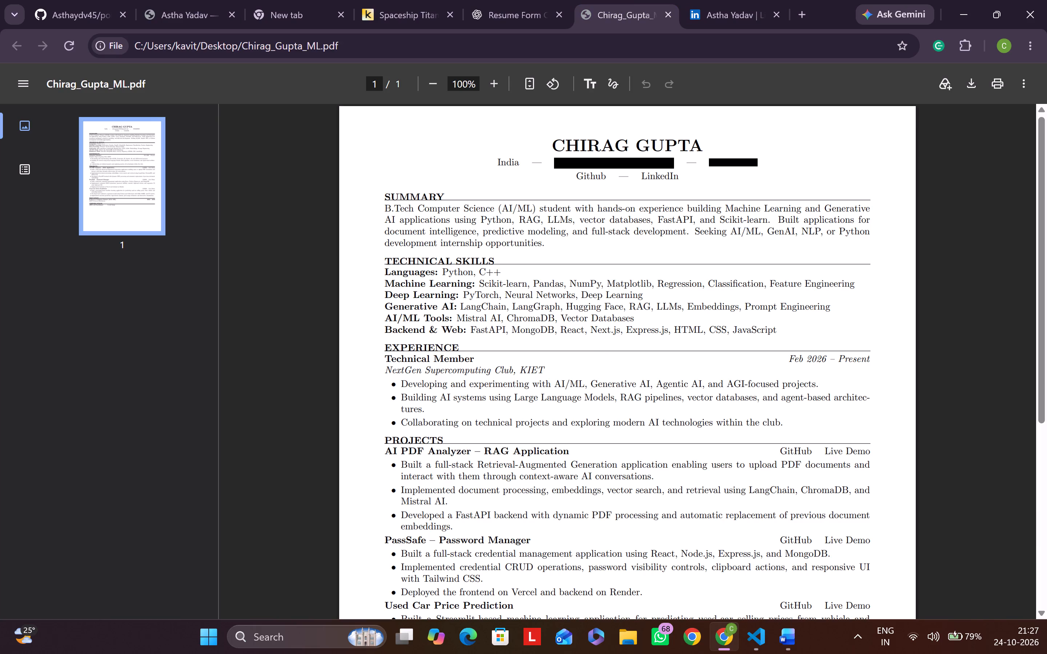
{"action": "left_click", "coordinate": [766, 651]}
{"action": "left_click", "coordinate": [791, 642]}
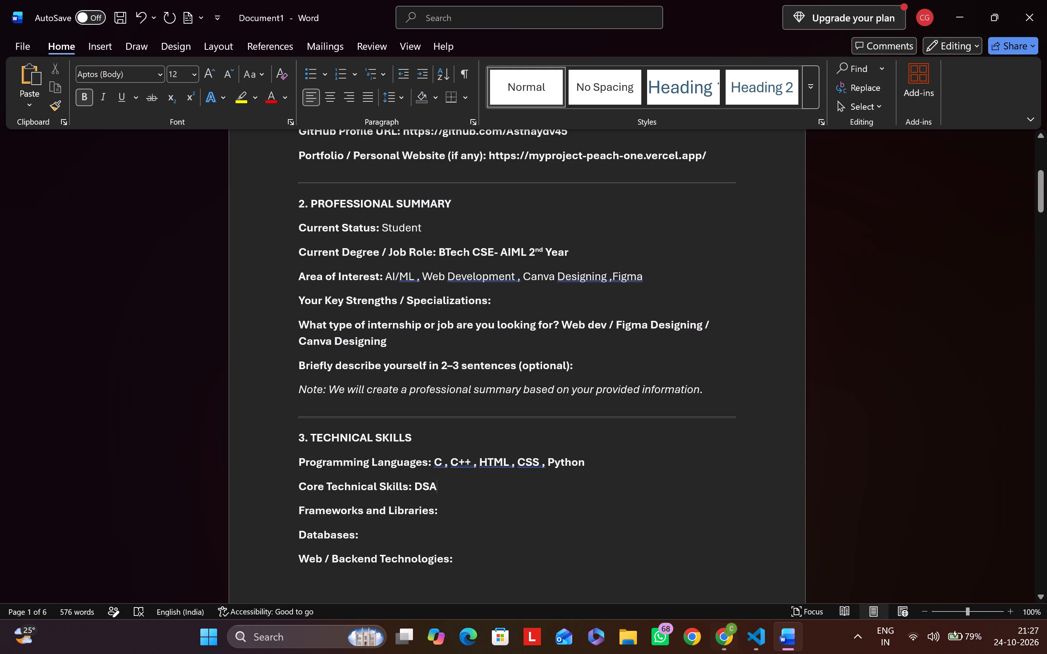
{"action": "left_click_drag", "start_coordinate": [442, 487], "coordinate": [412, 485]}
{"action": "key", "text": "BackSpace"}
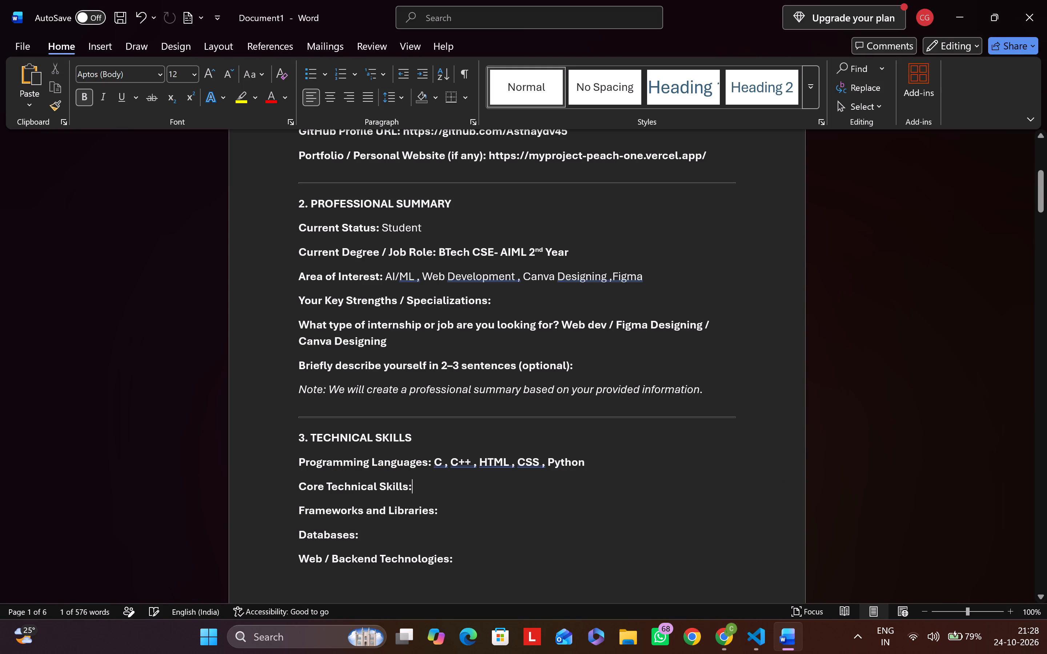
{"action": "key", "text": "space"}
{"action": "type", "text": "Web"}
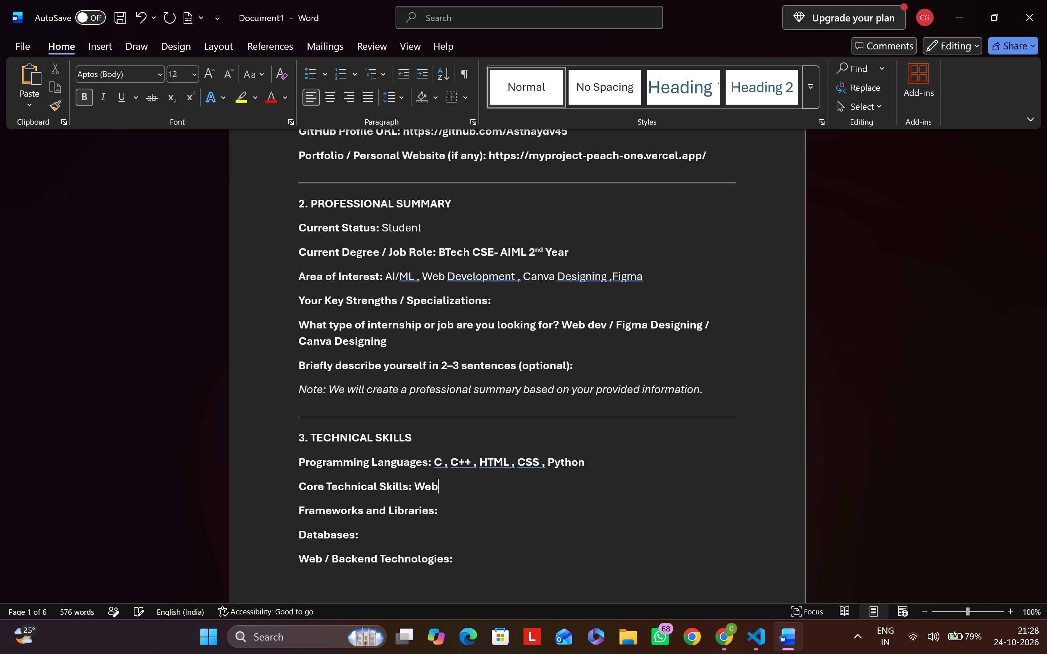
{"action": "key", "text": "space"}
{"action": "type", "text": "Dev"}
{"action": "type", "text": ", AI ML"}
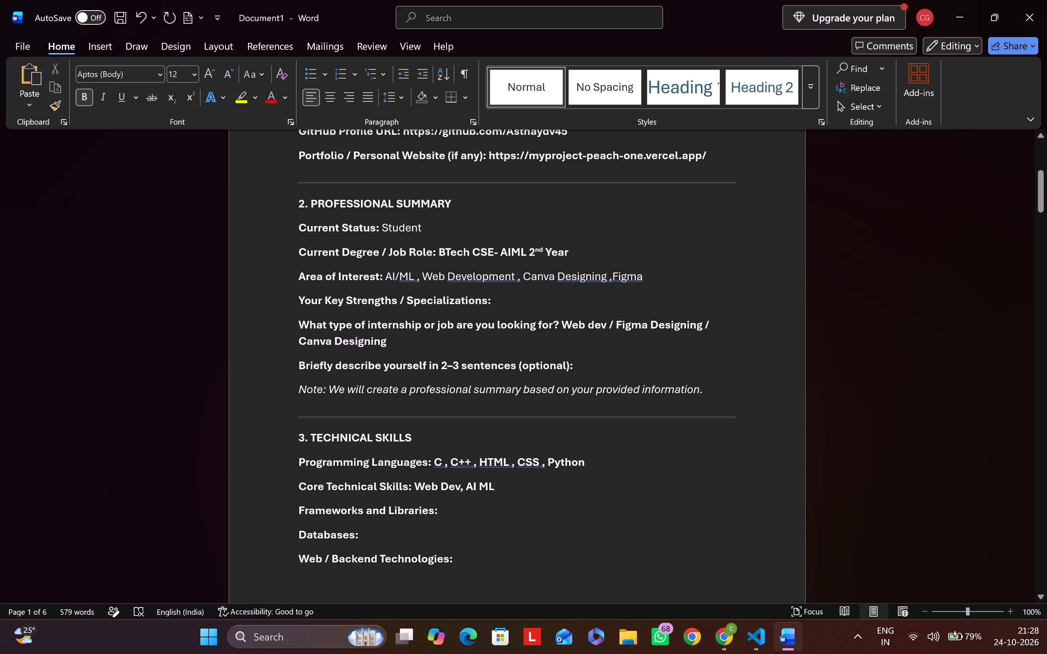
{"action": "left_click", "coordinate": [481, 488]}
{"action": "key", "text": "BackSpace"}
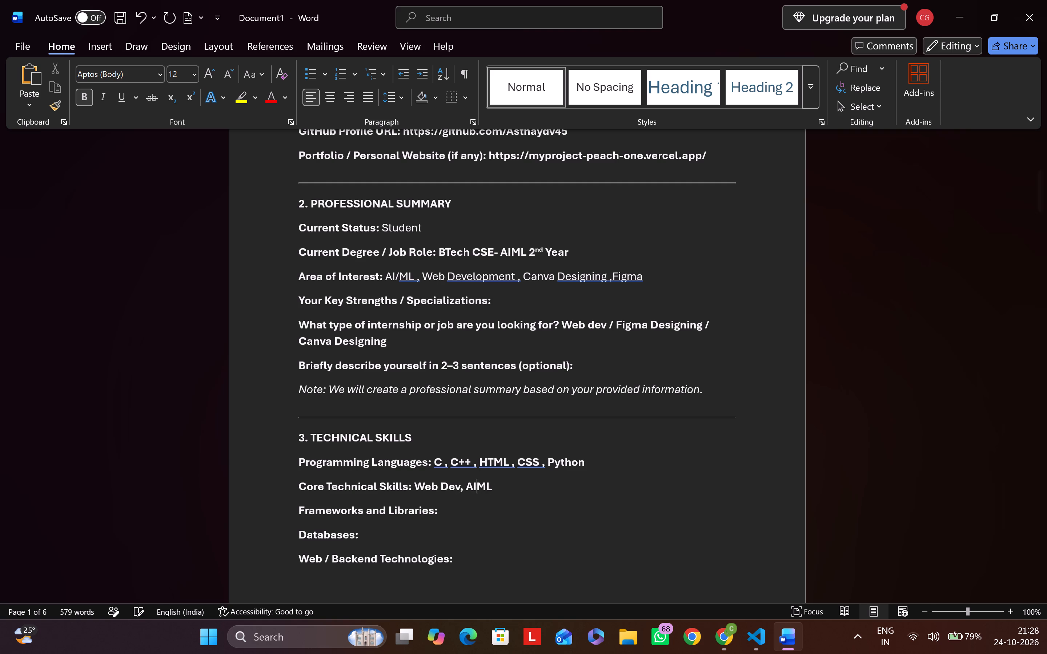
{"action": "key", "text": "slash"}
Delete the Databases line from the Technical Skills section.
{"action": "left_click", "coordinate": [482, 502]}
{"action": "left_click", "coordinate": [485, 512]}
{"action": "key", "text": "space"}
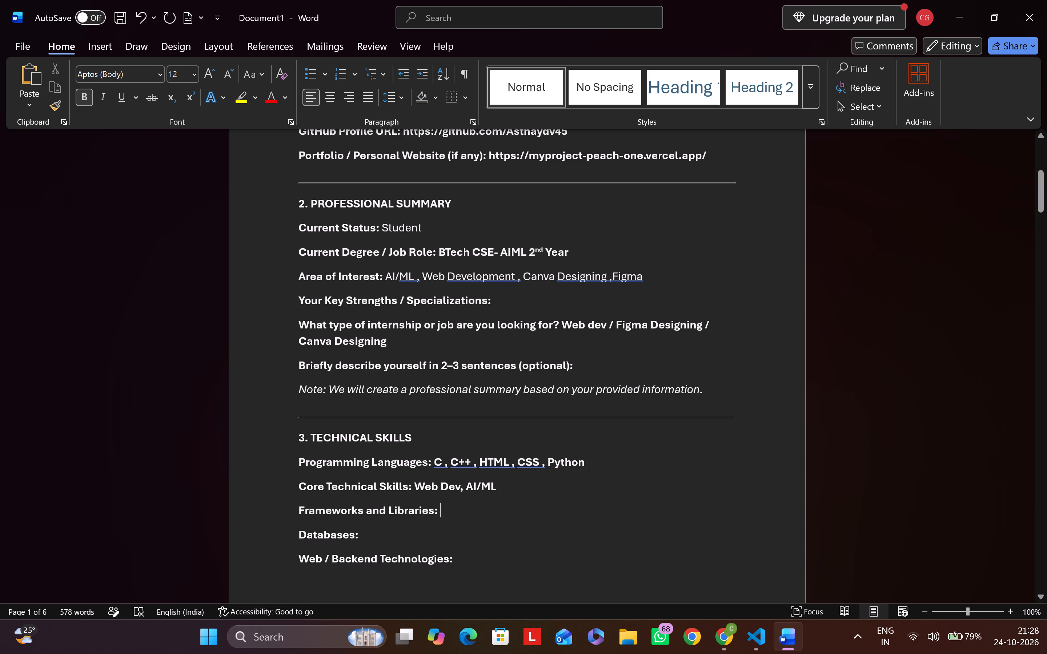
{"action": "left_click_drag", "start_coordinate": [368, 534], "coordinate": [301, 534]}
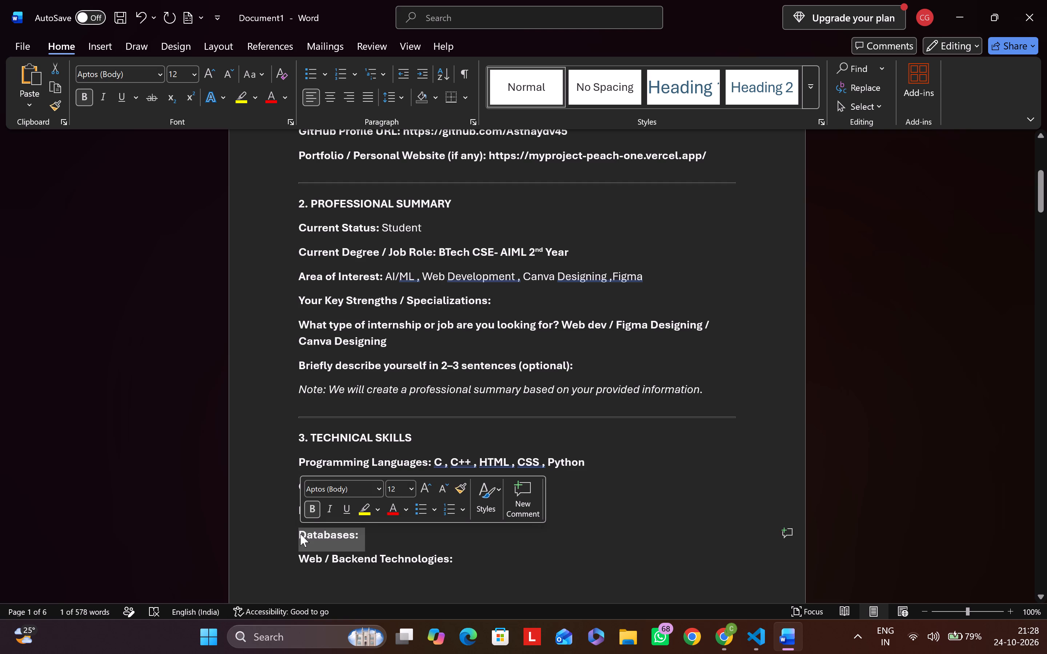
{"action": "key", "text": "BackSpace"}
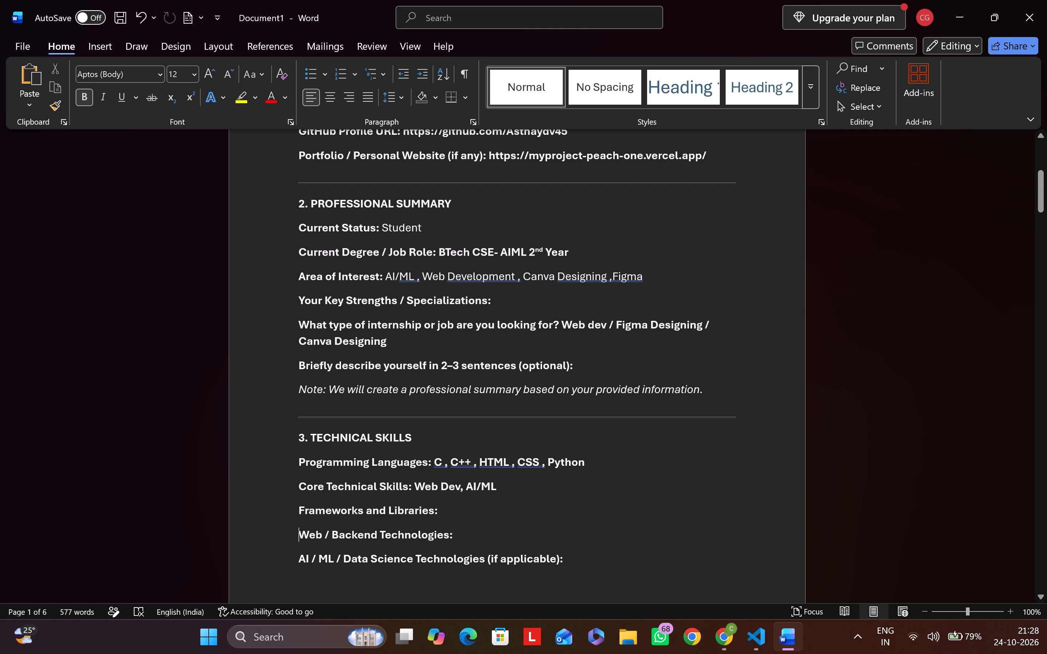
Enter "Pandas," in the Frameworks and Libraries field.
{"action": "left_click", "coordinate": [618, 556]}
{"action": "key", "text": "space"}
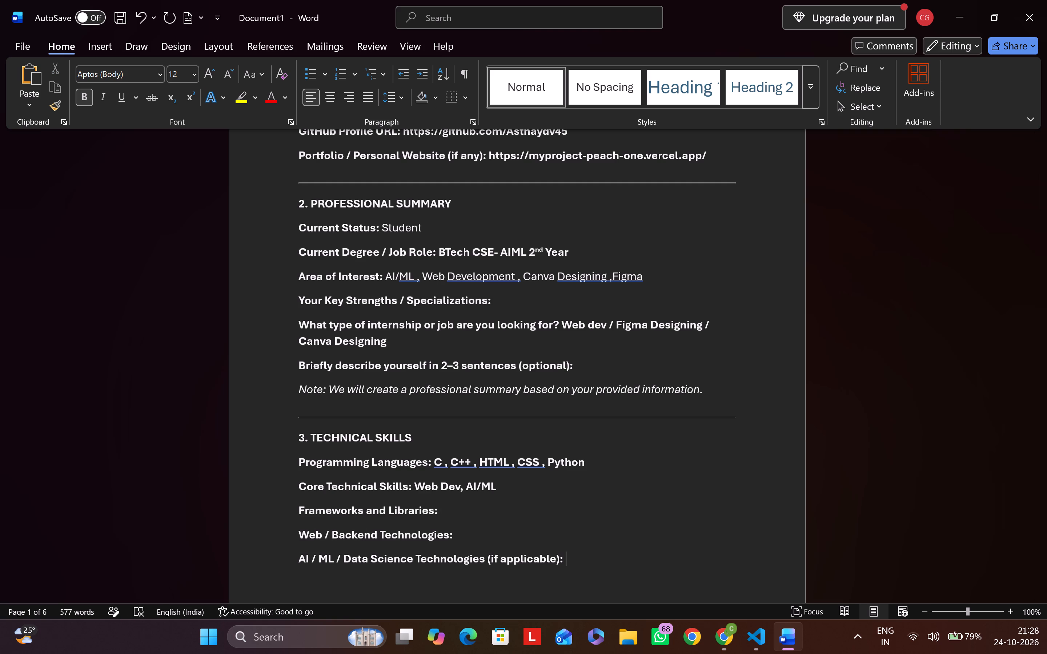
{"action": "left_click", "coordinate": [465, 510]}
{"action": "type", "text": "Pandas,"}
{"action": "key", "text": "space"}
Copy "Scikit-learn, Pandas, NumPy, Matplotlib, Regression, Classification," from the resume PDF in Chrome and paste it over "Pandas," in Word's Frameworks and Libraries field.
{"action": "left_click", "coordinate": [759, 645]}
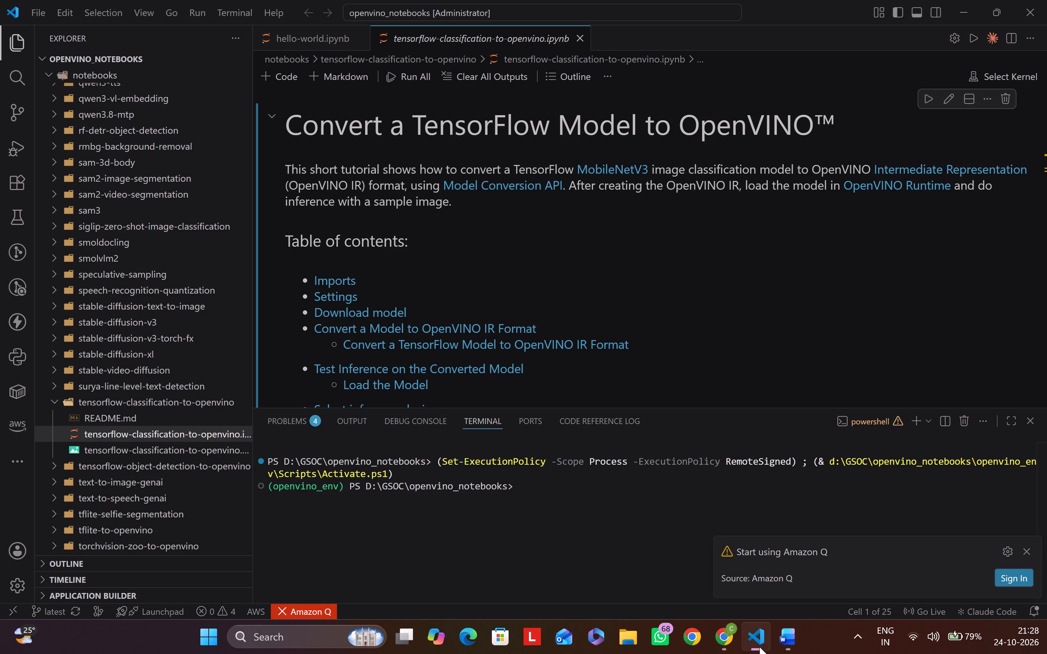
{"action": "left_click", "coordinate": [725, 645]}
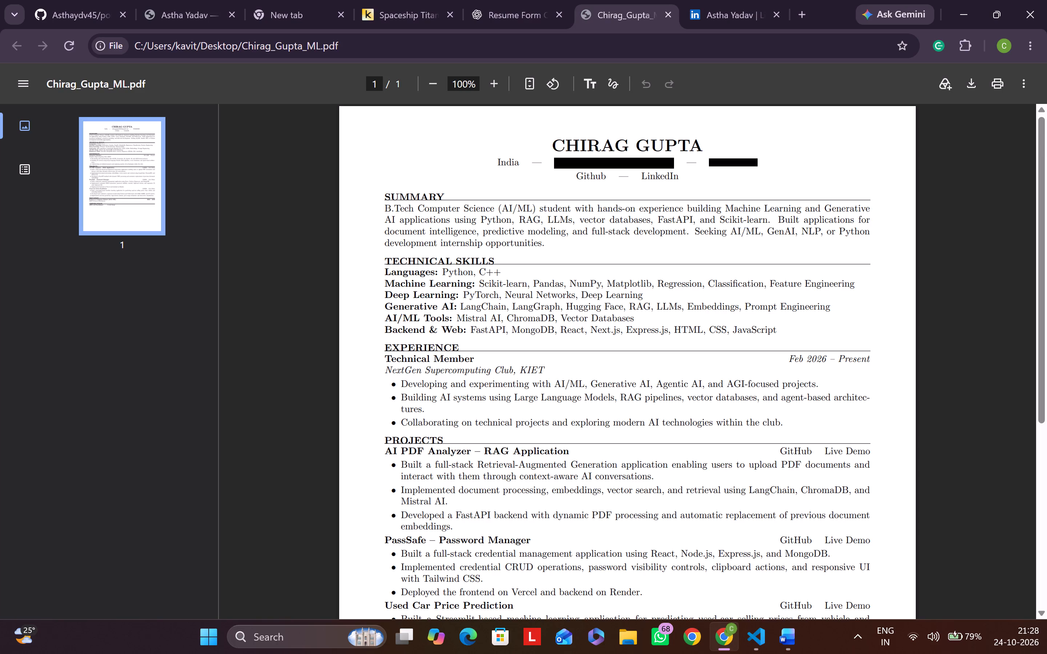
{"action": "left_click_drag", "start_coordinate": [481, 284], "coordinate": [697, 287]}
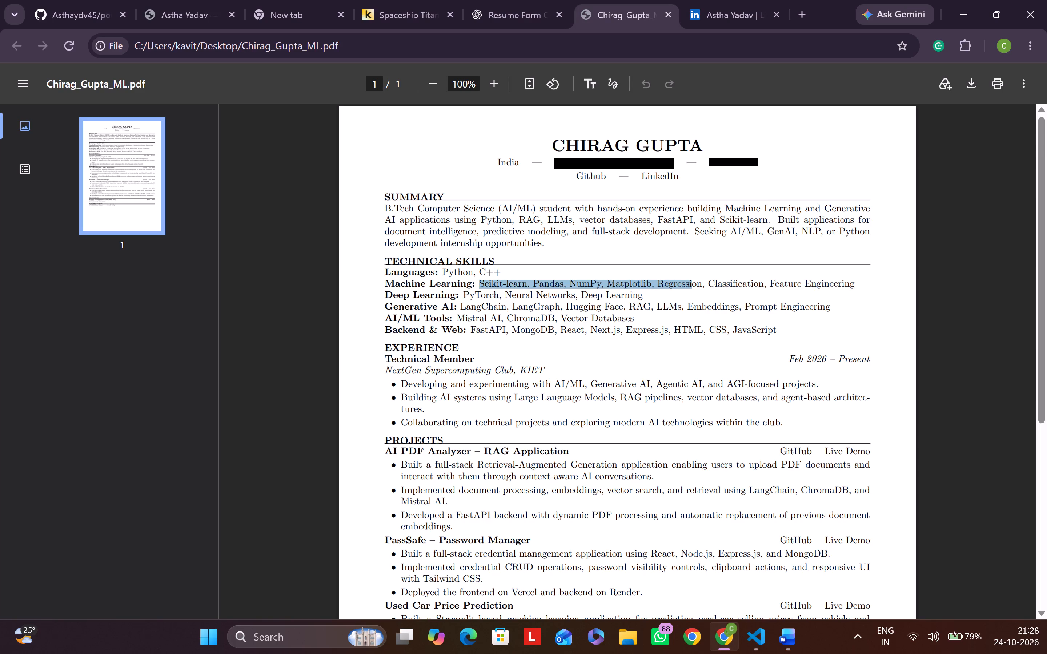
{"action": "left_click_drag", "start_coordinate": [697, 287], "coordinate": [766, 287]}
{"action": "key", "text": "ctrl+c"}
{"action": "left_click", "coordinate": [751, 629]}
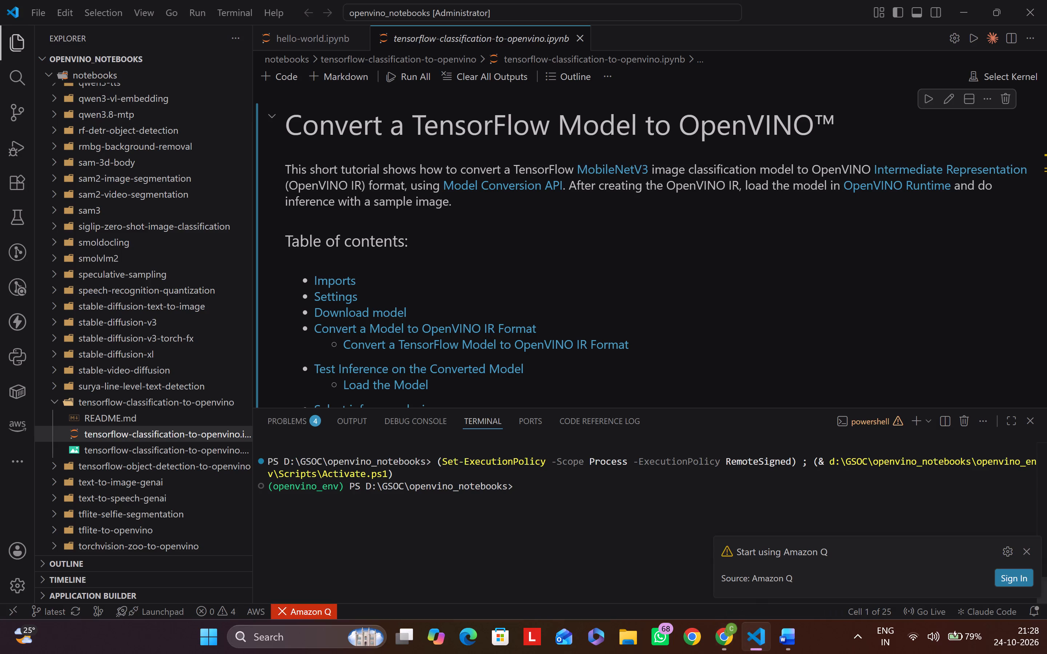
{"action": "left_click", "coordinate": [798, 635]}
{"action": "left_click", "coordinate": [718, 641]}
{"action": "left_click", "coordinate": [792, 633]}
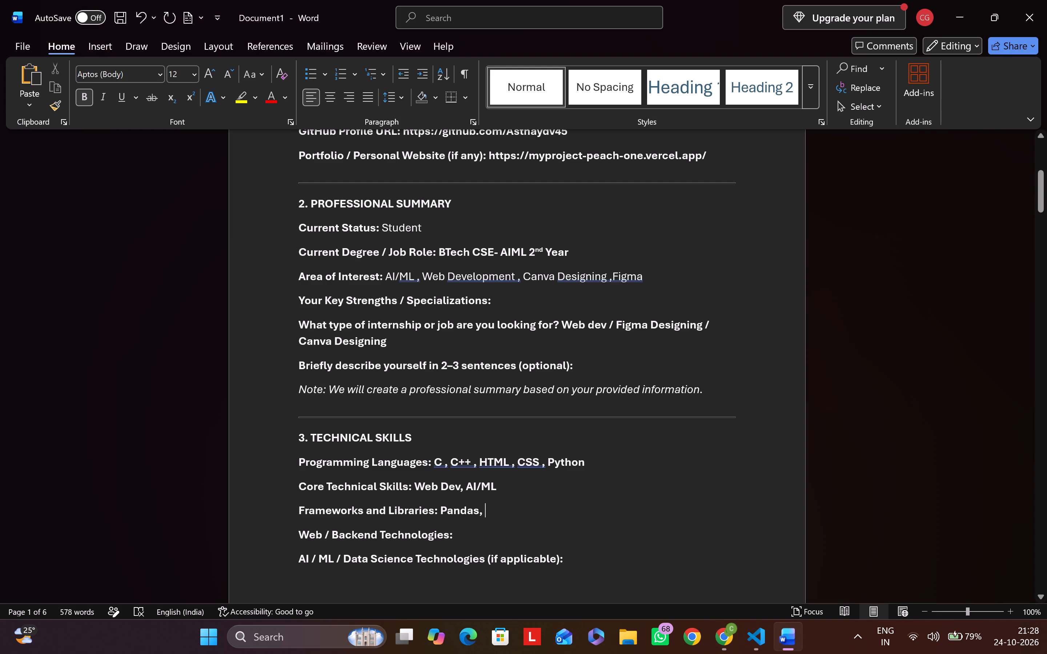
{"action": "left_click_drag", "start_coordinate": [482, 515], "coordinate": [466, 515]}
{"action": "left_click_drag", "start_coordinate": [466, 515], "coordinate": [447, 512]}
{"action": "key", "text": "ctrl+v"}
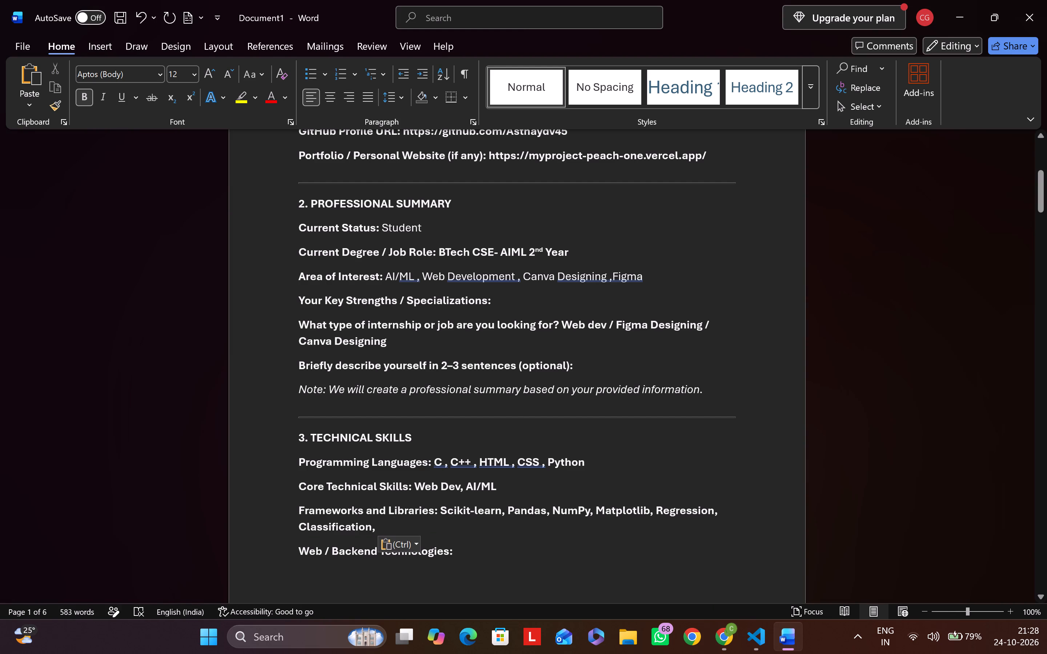
Enter "React , Figma , HTML , CSS" in the Web / Backend Technologies field of the Technical Skills section.
{"action": "scroll", "coordinate": [505, 530], "scroll_direction": "down", "scroll_amount": 3}
{"action": "scroll", "coordinate": [470, 449], "scroll_direction": "down", "scroll_amount": 1}
{"action": "left_click", "coordinate": [483, 410]}
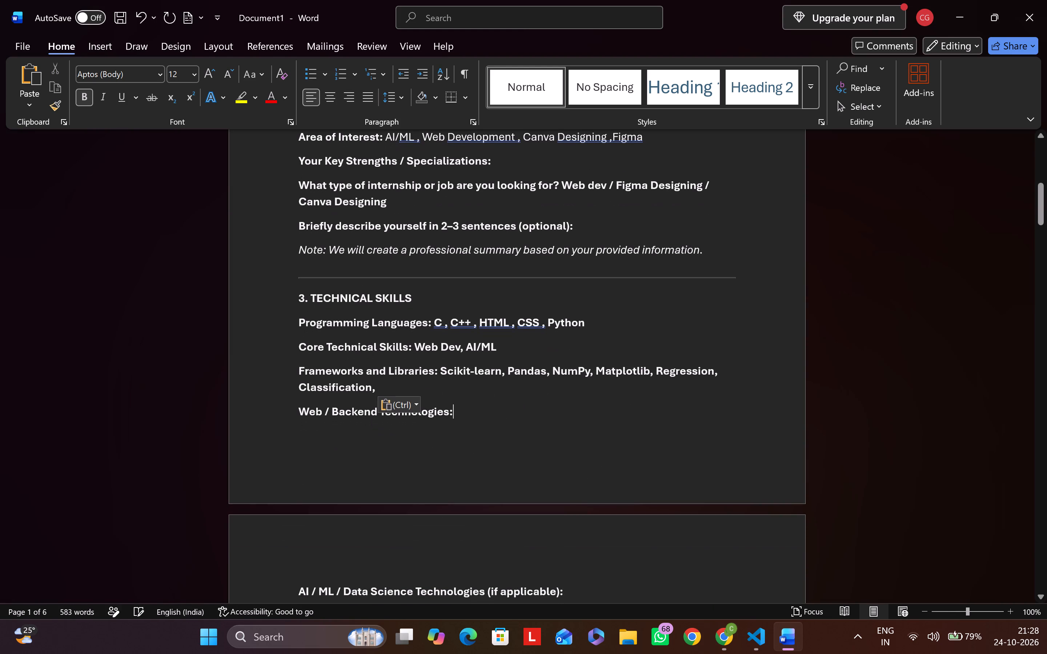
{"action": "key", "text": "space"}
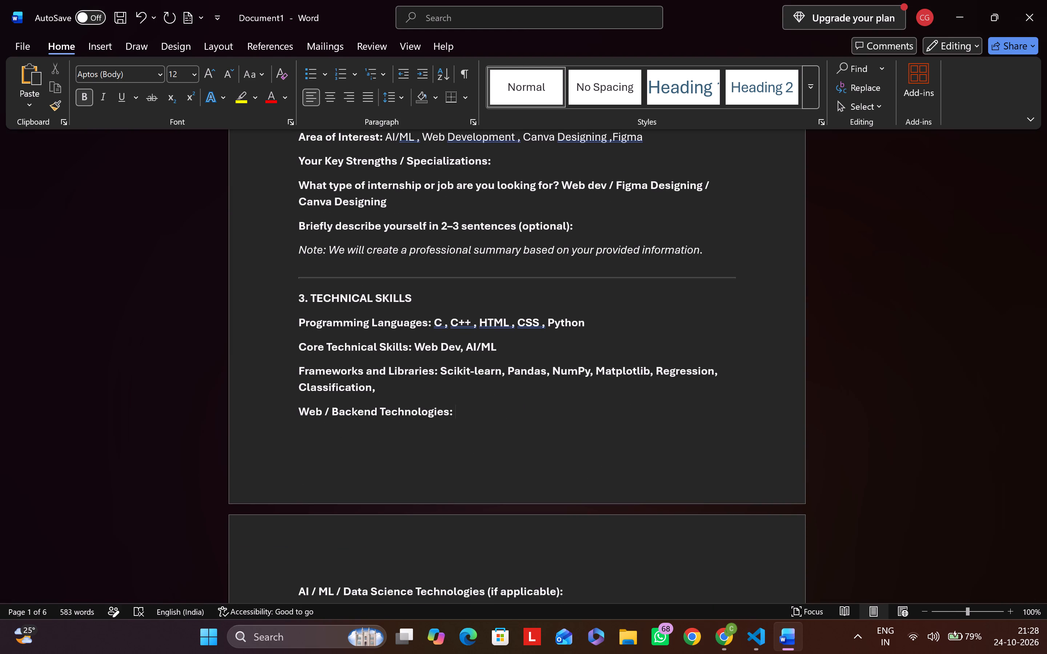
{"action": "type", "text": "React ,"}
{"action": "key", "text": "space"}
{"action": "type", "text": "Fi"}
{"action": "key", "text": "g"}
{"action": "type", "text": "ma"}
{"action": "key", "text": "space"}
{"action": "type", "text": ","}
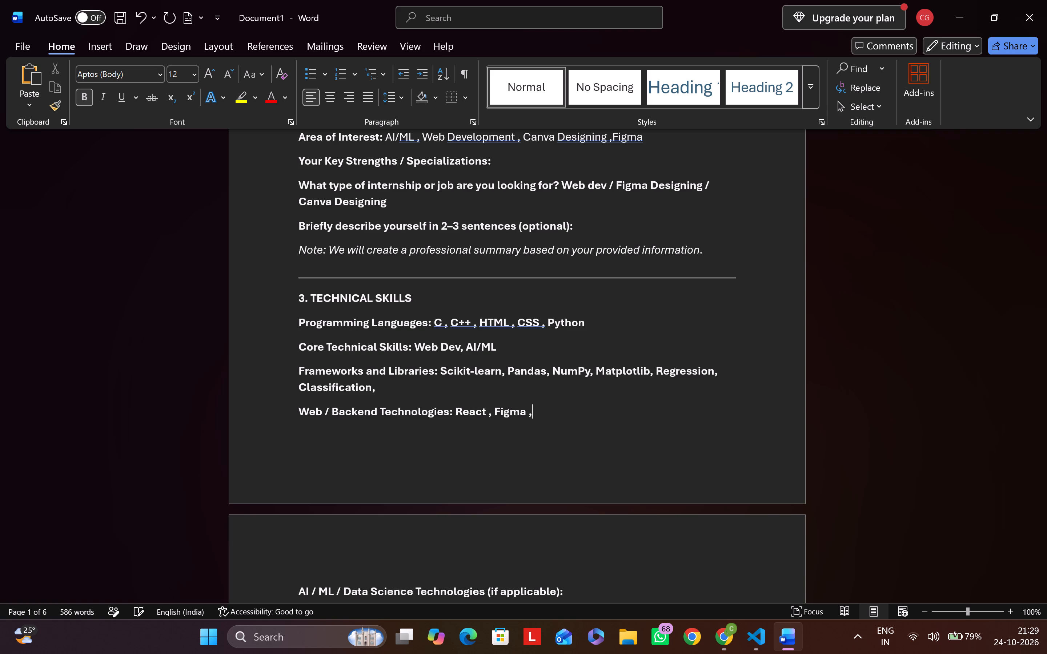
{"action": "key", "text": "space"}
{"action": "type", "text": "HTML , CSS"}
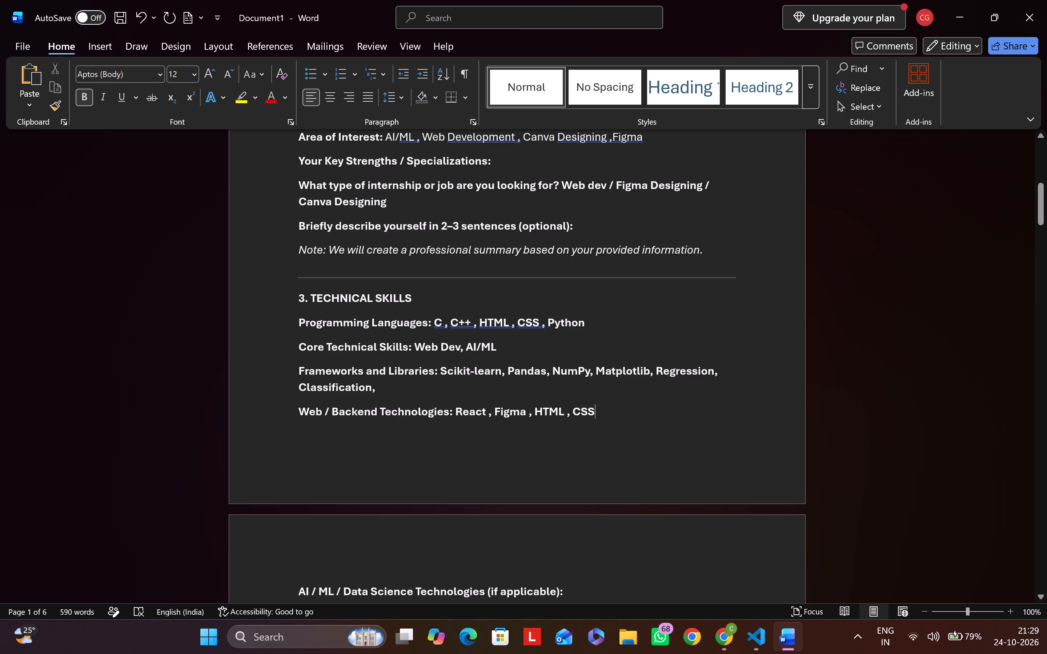
Enter "AWS Services" in the Developer Tools / Cloud Platforms field, leaving the AI / ML / Data Science Technologies field blank.
{"action": "scroll", "coordinate": [535, 447], "scroll_direction": "down", "scroll_amount": 2}
{"action": "scroll", "coordinate": [609, 525], "scroll_direction": "down", "scroll_amount": 2}
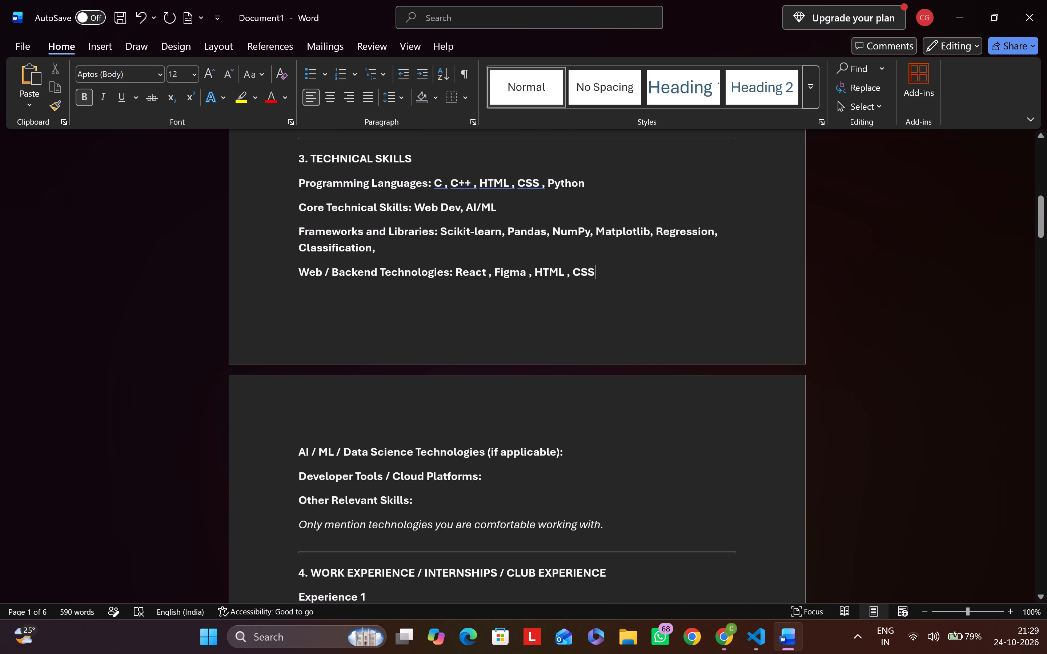
{"action": "left_click", "coordinate": [593, 452]}
{"action": "left_click", "coordinate": [506, 474]}
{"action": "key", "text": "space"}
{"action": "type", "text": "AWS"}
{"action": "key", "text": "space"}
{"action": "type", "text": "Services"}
Enter "Video Editing" in the Other Relevant Skills field.
{"action": "scroll", "coordinate": [492, 508], "scroll_direction": "down", "scroll_amount": 1}
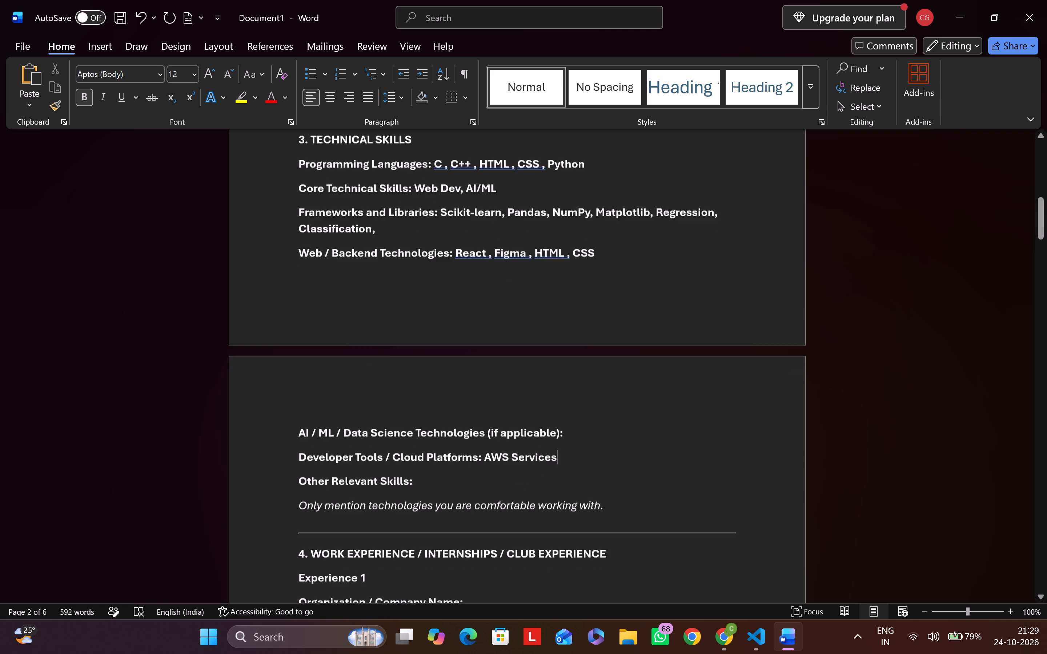
{"action": "scroll", "coordinate": [670, 483], "scroll_direction": "down", "scroll_amount": 2}
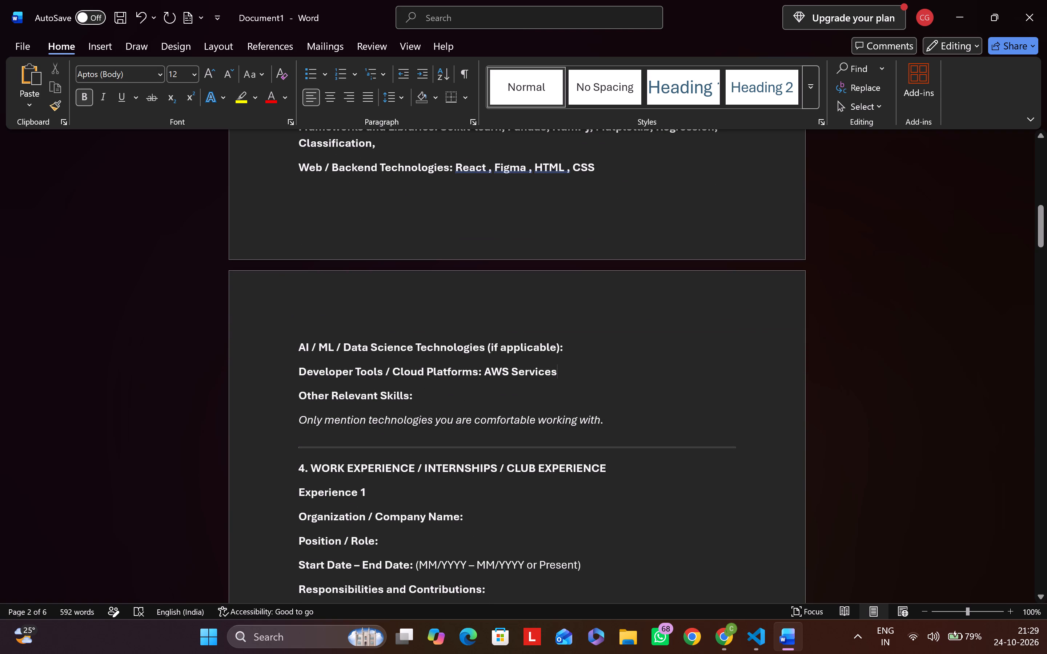
{"action": "left_click_drag", "start_coordinate": [620, 423], "coordinate": [311, 421]}
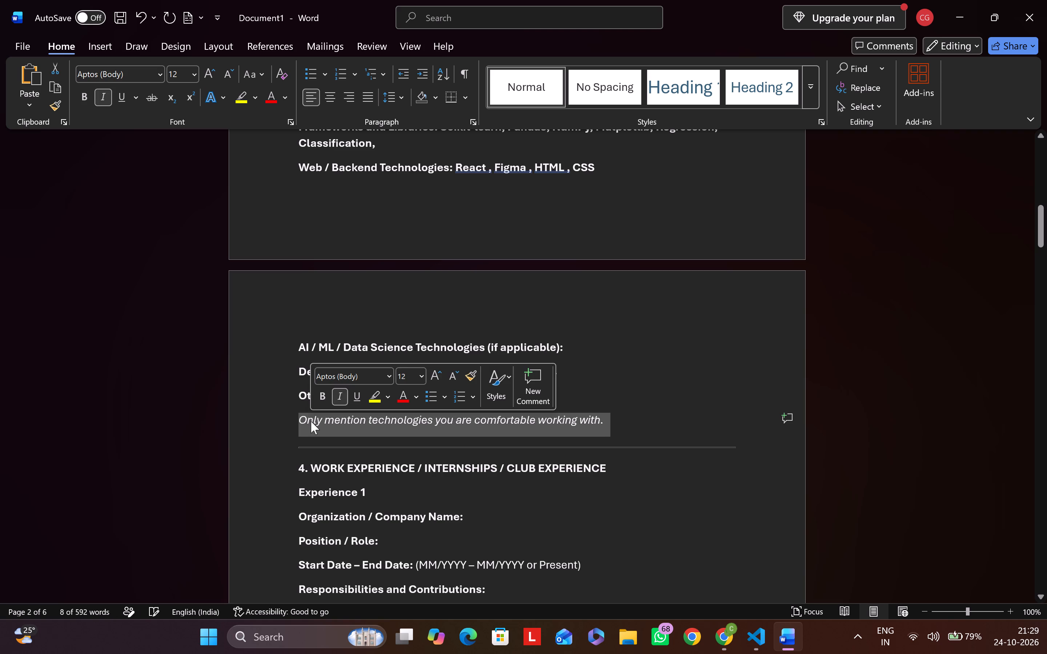
{"action": "left_click", "coordinate": [684, 395]}
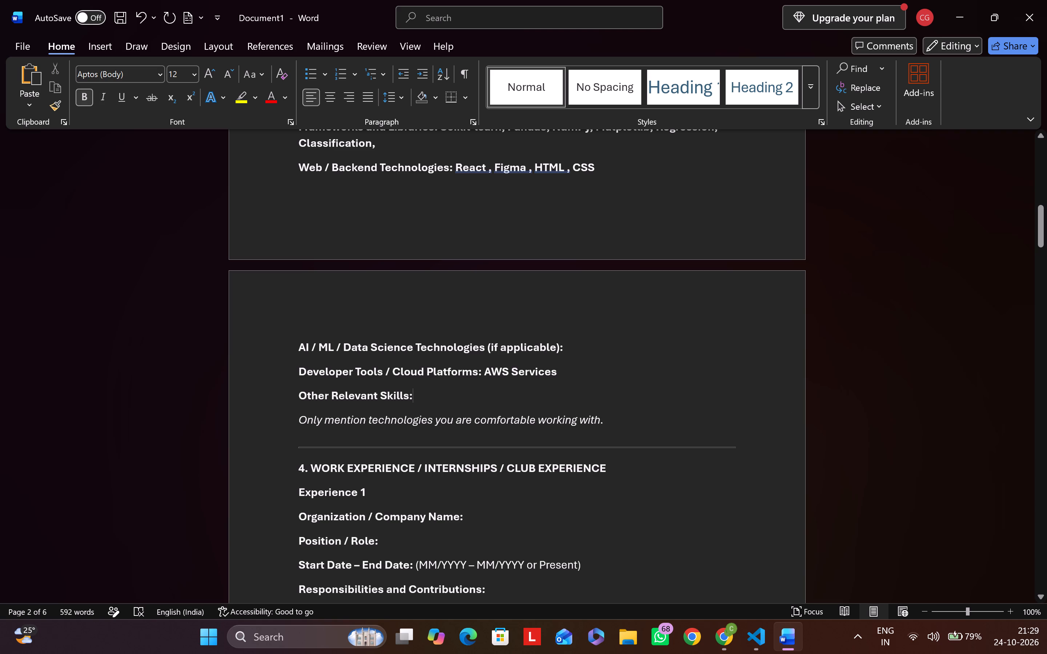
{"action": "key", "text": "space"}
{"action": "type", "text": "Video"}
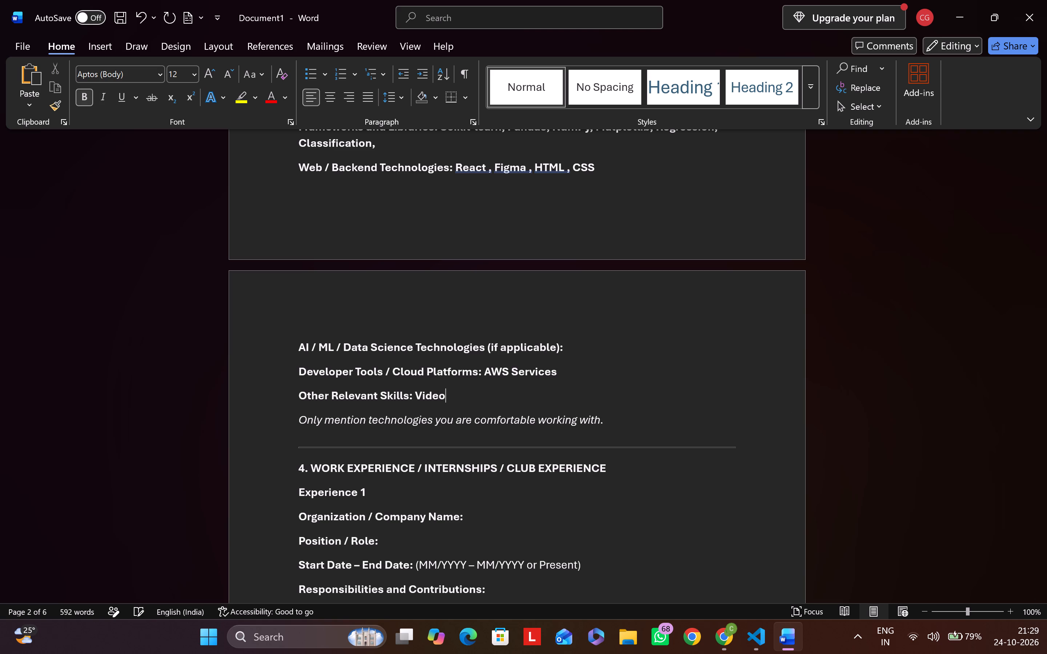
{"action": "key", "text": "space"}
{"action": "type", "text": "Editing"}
Enter "AWS Student Builder Group Kiet" as the Organization / Company Name under Experience 1 in the Work Experience section.
{"action": "scroll", "coordinate": [409, 402], "scroll_direction": "down", "scroll_amount": 1}
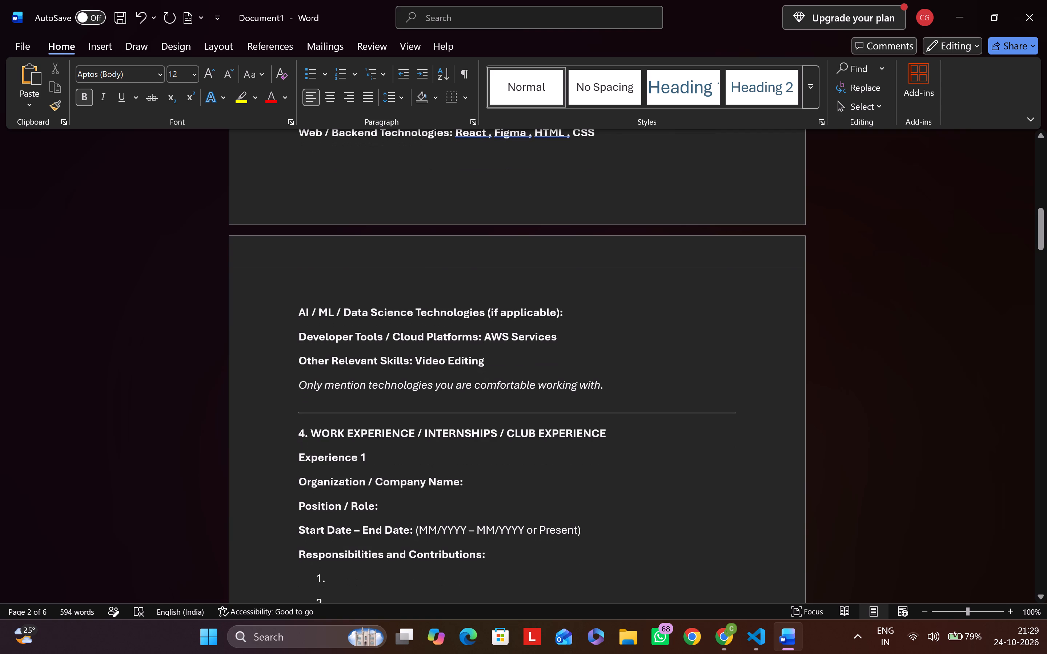
{"action": "scroll", "coordinate": [503, 455], "scroll_direction": "down", "scroll_amount": 9}
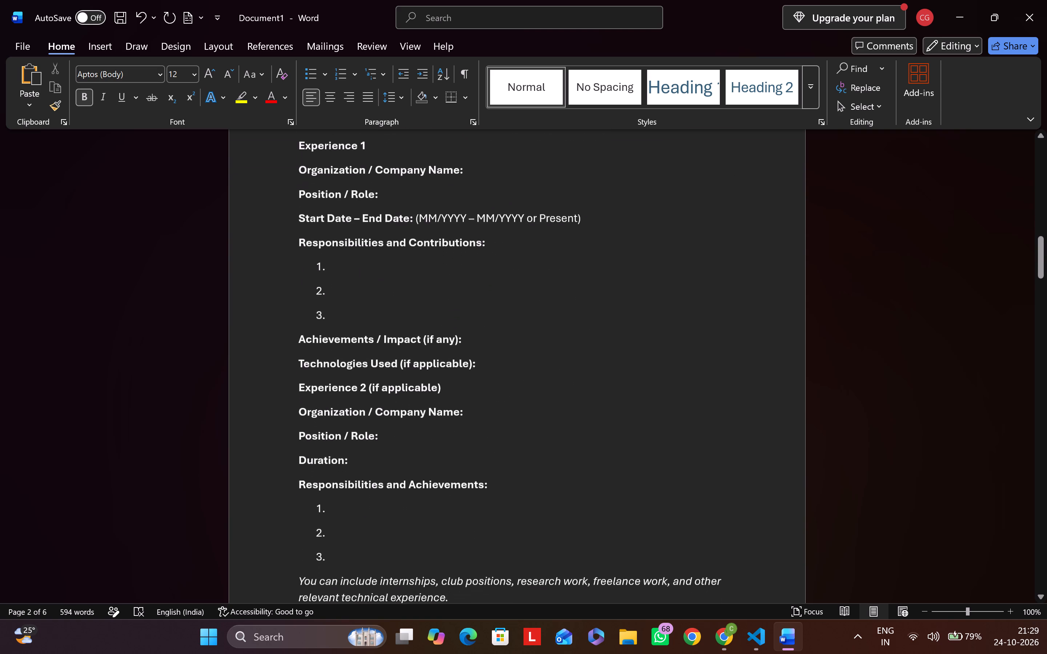
{"action": "scroll", "coordinate": [499, 457], "scroll_direction": "down", "scroll_amount": 6}
{"action": "scroll", "coordinate": [499, 457], "scroll_direction": "up", "scroll_amount": 3}
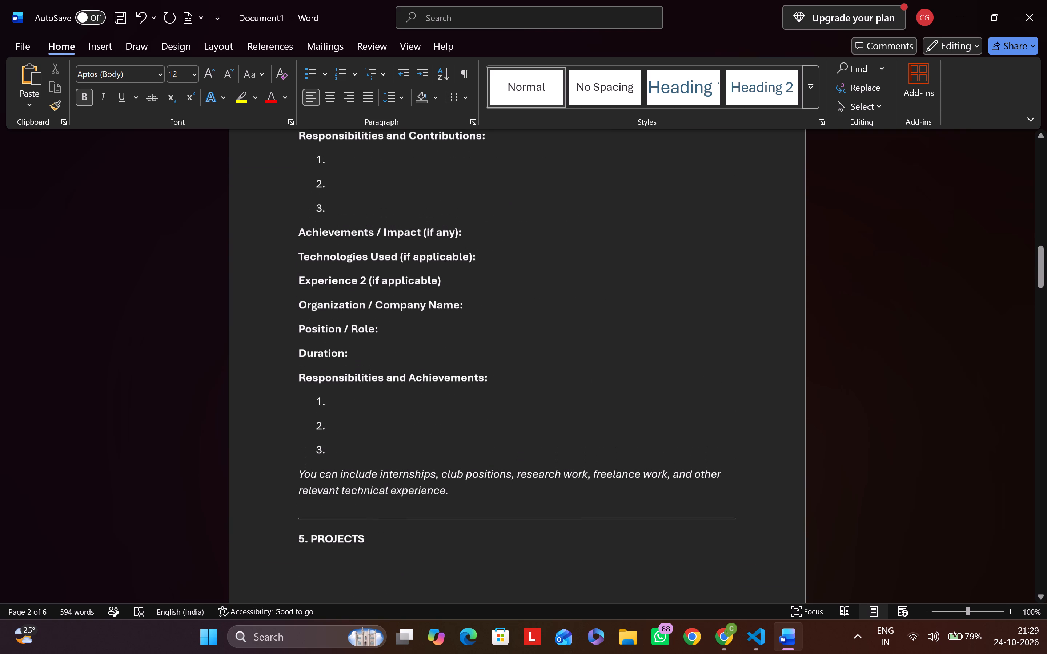
{"action": "scroll", "coordinate": [499, 457], "scroll_direction": "up", "scroll_amount": 4}
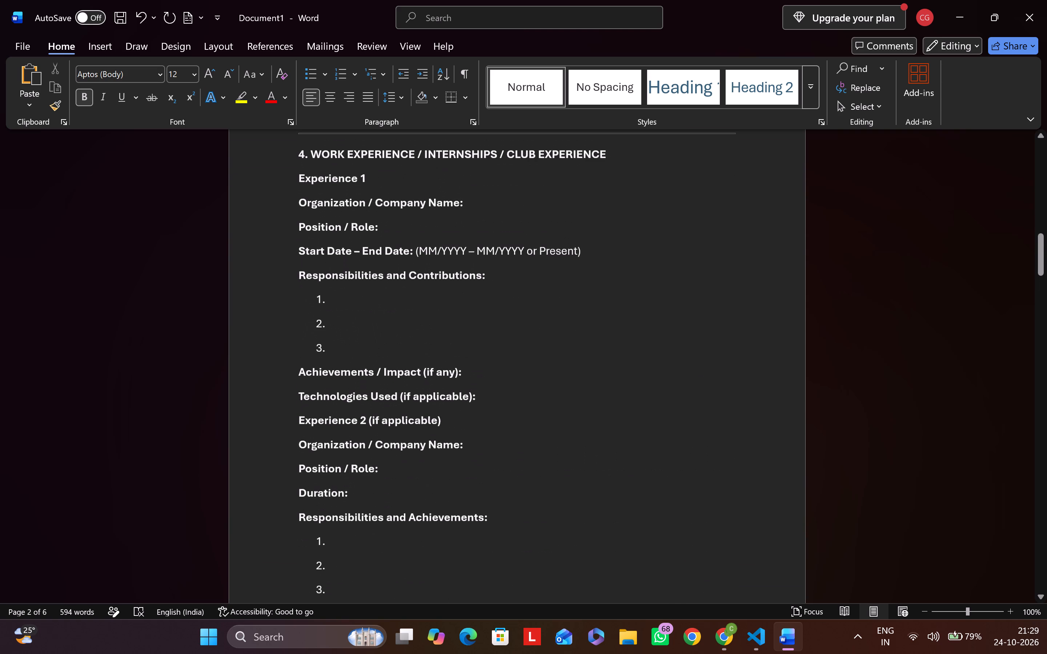
{"action": "scroll", "coordinate": [418, 311], "scroll_direction": "up", "scroll_amount": 2}
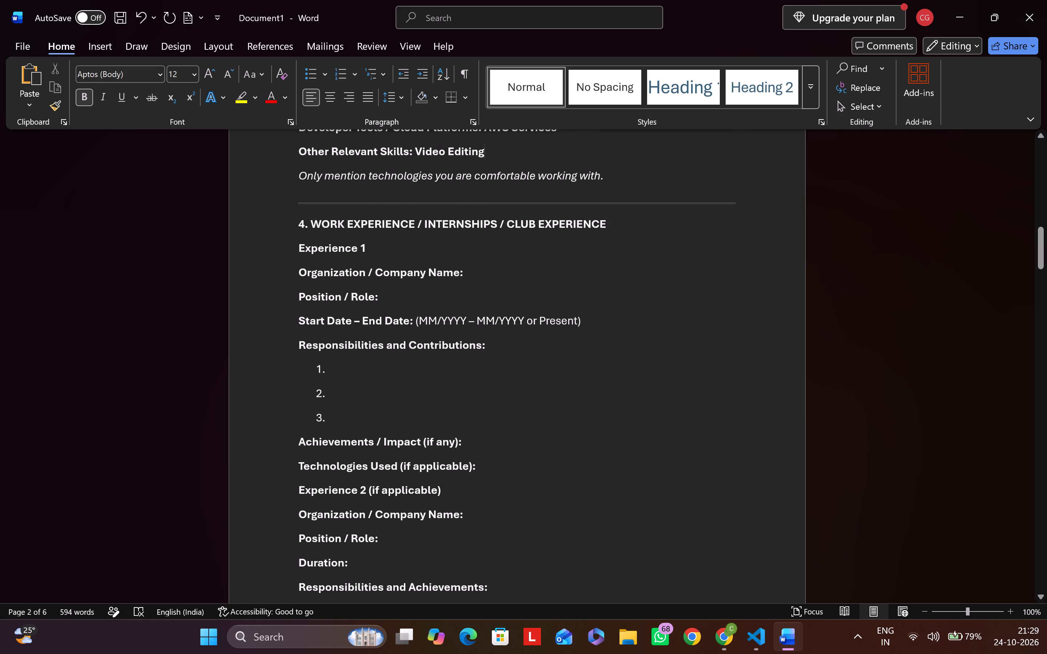
{"action": "left_click", "coordinate": [472, 274]}
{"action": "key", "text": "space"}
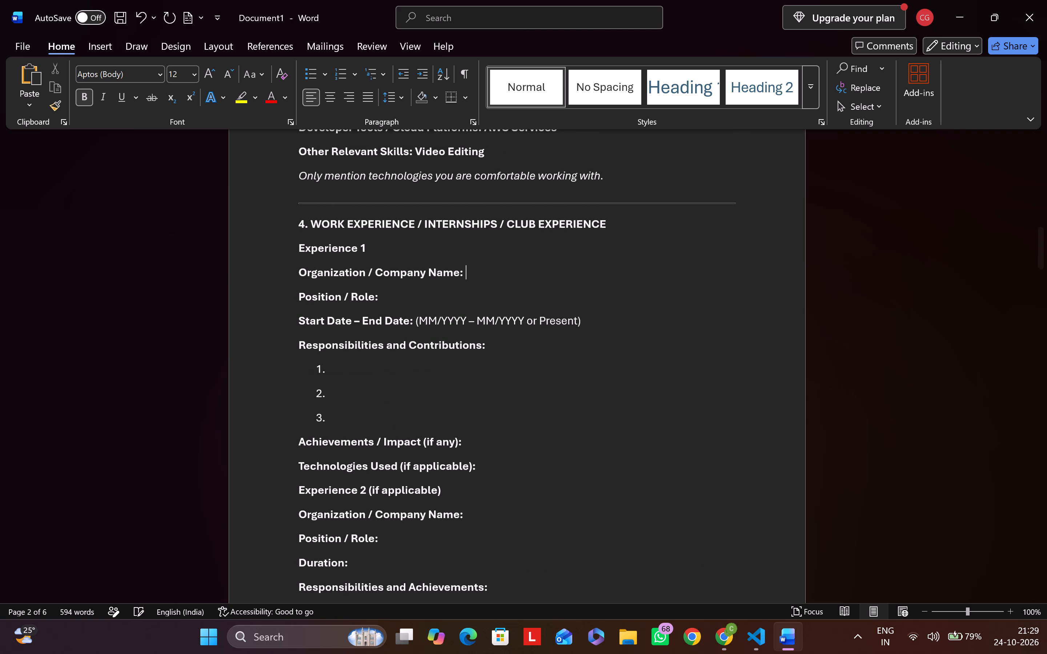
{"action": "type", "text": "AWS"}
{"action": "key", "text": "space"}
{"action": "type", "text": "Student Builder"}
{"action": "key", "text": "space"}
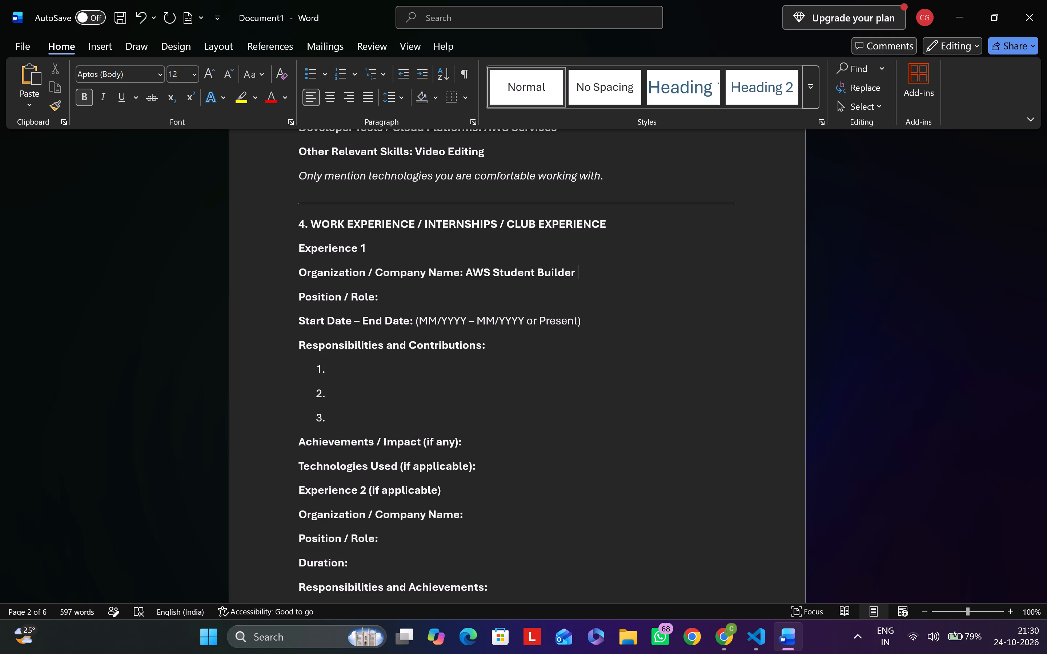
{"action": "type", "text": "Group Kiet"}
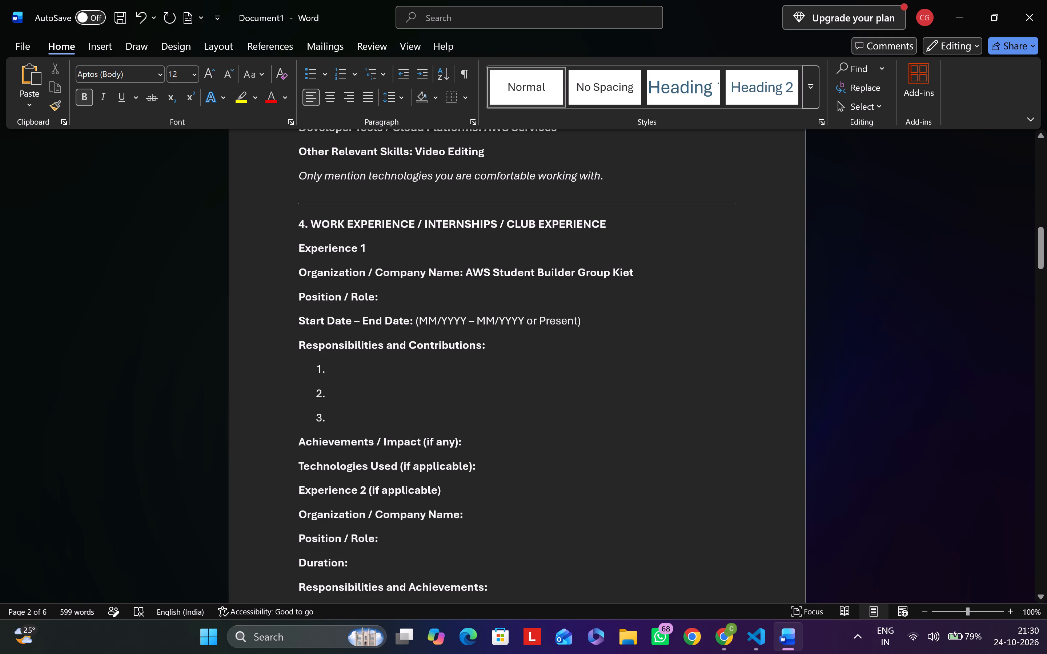
Enter "President" in the Position / Role field of Experience 1.
{"action": "left_click", "coordinate": [388, 370]}
{"action": "left_click", "coordinate": [400, 298]}
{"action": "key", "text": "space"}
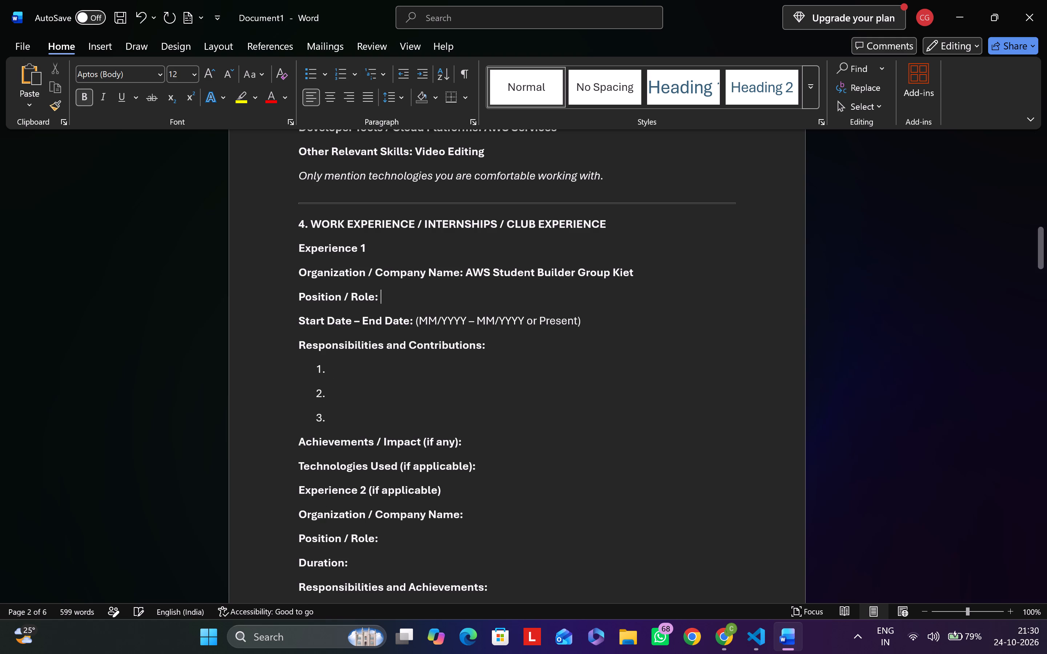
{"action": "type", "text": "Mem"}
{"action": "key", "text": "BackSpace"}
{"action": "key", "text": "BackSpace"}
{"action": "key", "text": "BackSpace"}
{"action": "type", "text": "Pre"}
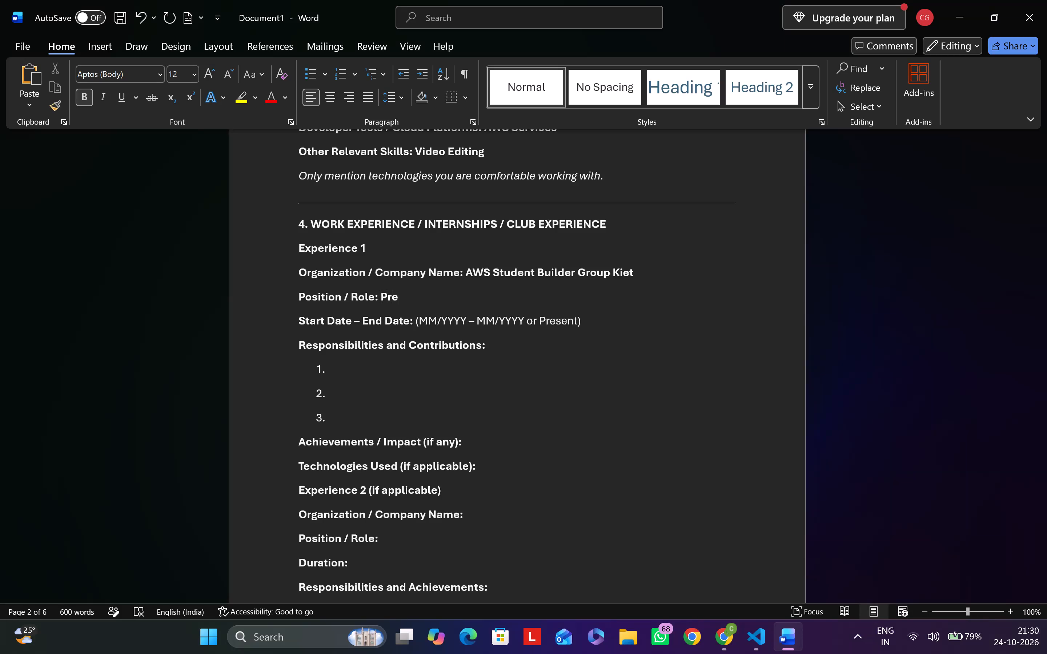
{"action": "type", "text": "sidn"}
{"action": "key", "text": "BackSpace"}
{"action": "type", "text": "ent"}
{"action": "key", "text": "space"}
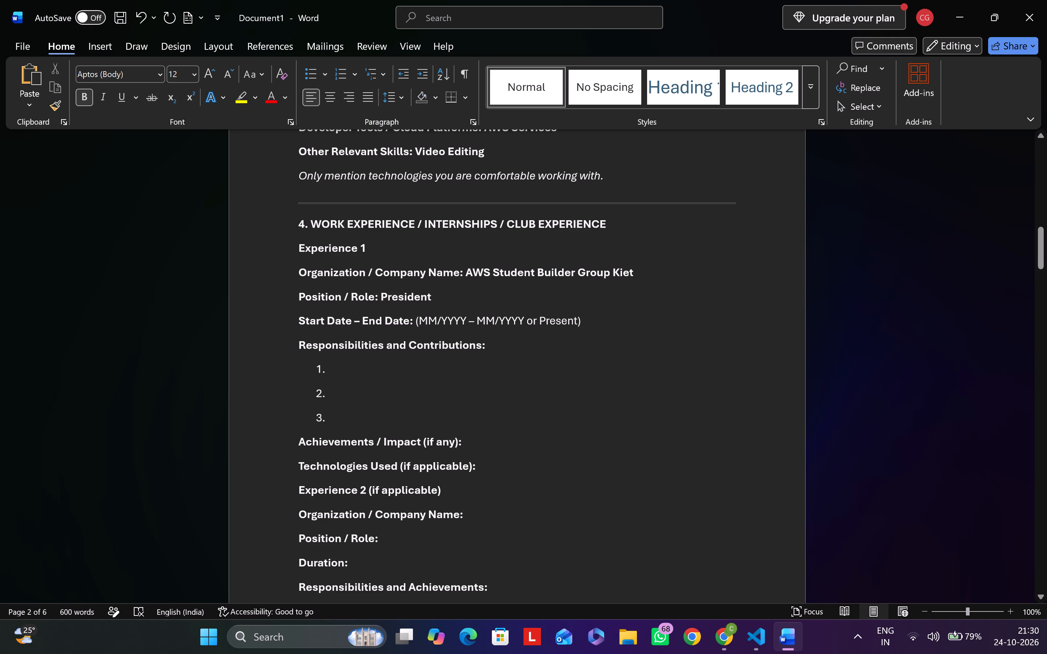
Replace the start date placeholder "MM/YYYY" of Experience 1 with "06/2026".
{"action": "left_click", "coordinate": [465, 322]}
{"action": "key", "text": "BackSpace"}
{"action": "key", "text": "BackSpace"}
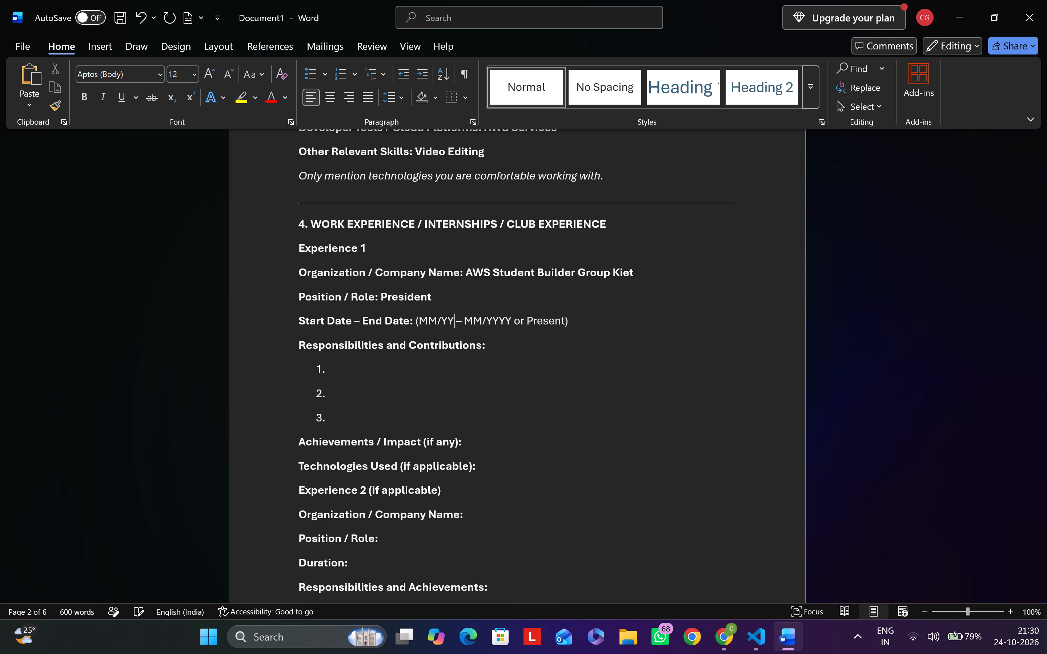
{"action": "key", "text": "BackSpace"}
{"action": "key", "text": "BackSpace"}
{"action": "key", "text": "BackSpace"}
{"action": "key", "text": "BackSpace"}
{"action": "key", "text": "BackSpace"}
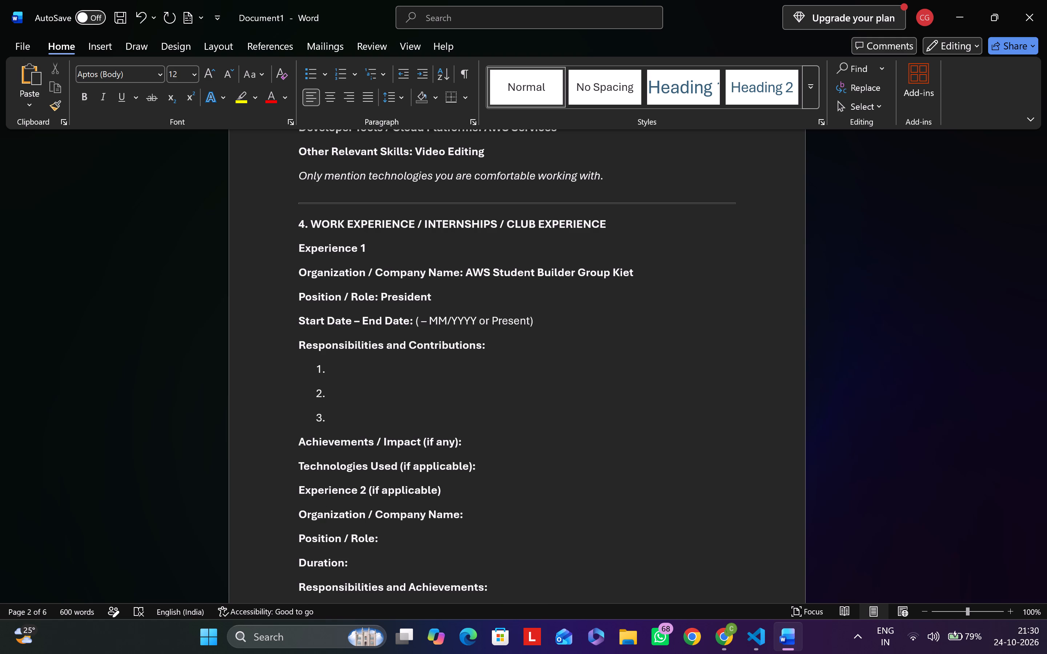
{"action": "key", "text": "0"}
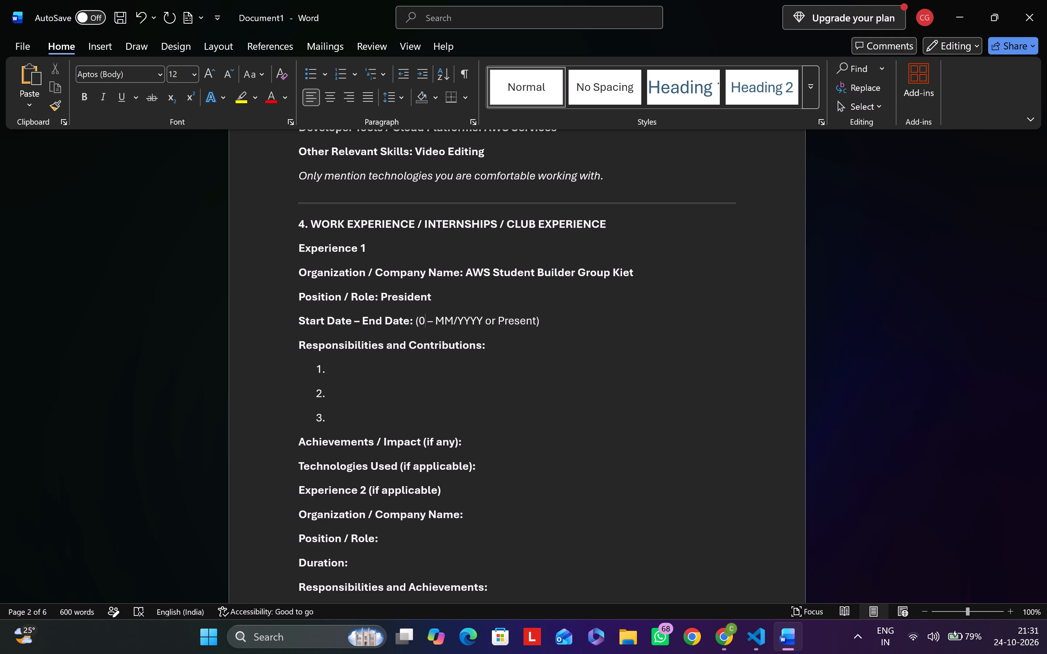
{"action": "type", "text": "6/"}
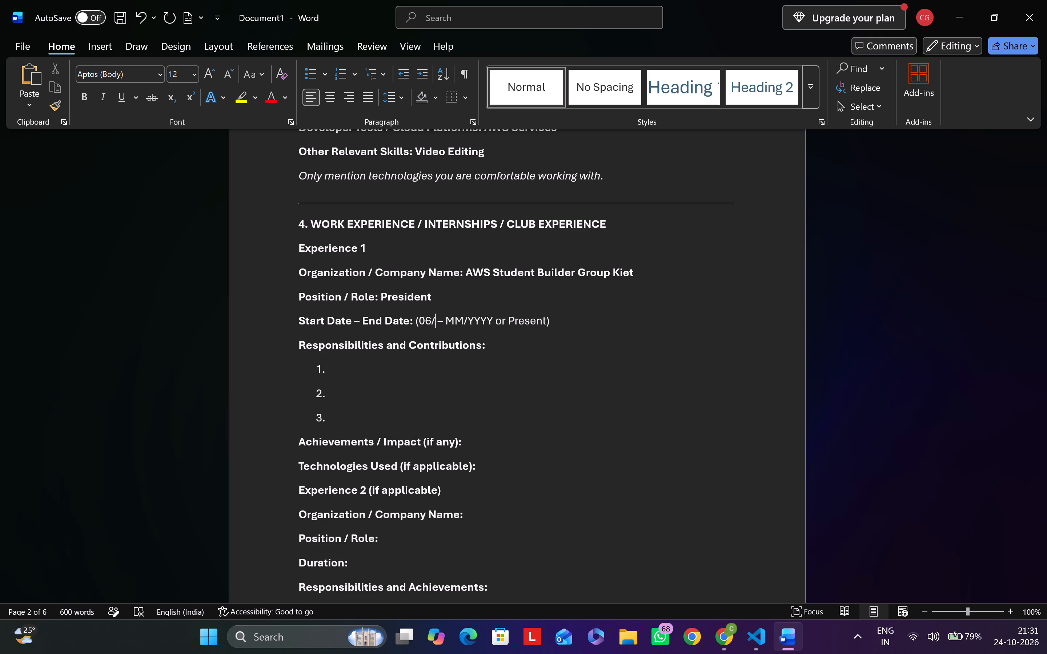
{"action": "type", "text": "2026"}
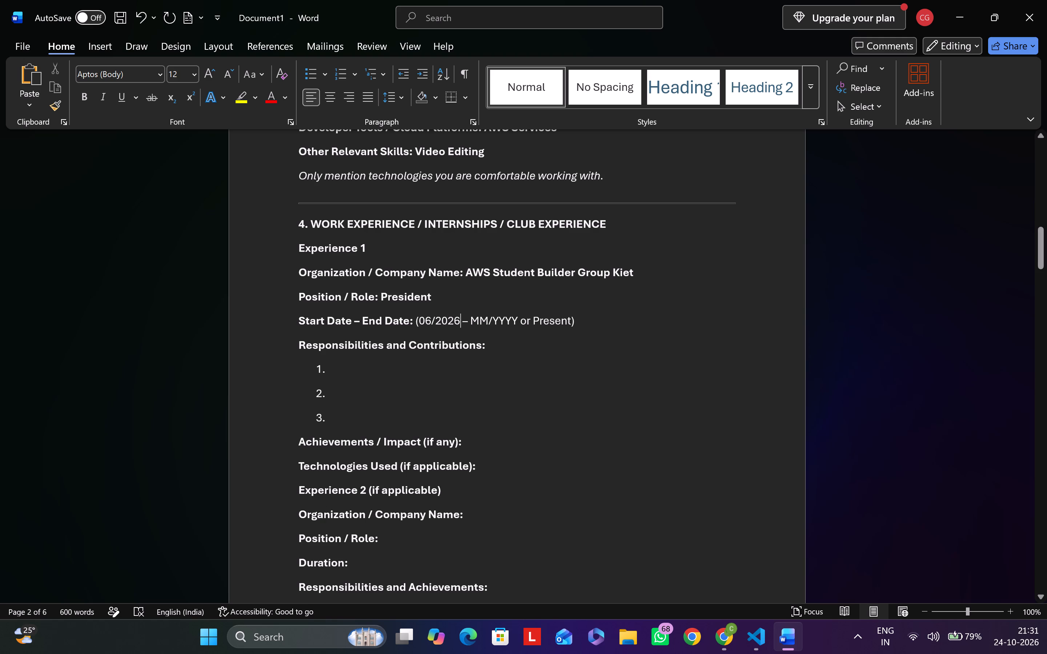
Change the Experience 1 start date to 07/2026 and trim the end date placeholder to just "Present".
{"action": "left_click", "coordinate": [432, 320]}
{"action": "key", "text": "BackSpace"}
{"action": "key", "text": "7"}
{"action": "left_click_drag", "start_coordinate": [532, 322], "coordinate": [472, 322]}
{"action": "key", "text": "BackSpace"}
{"action": "left_click", "coordinate": [368, 369]}
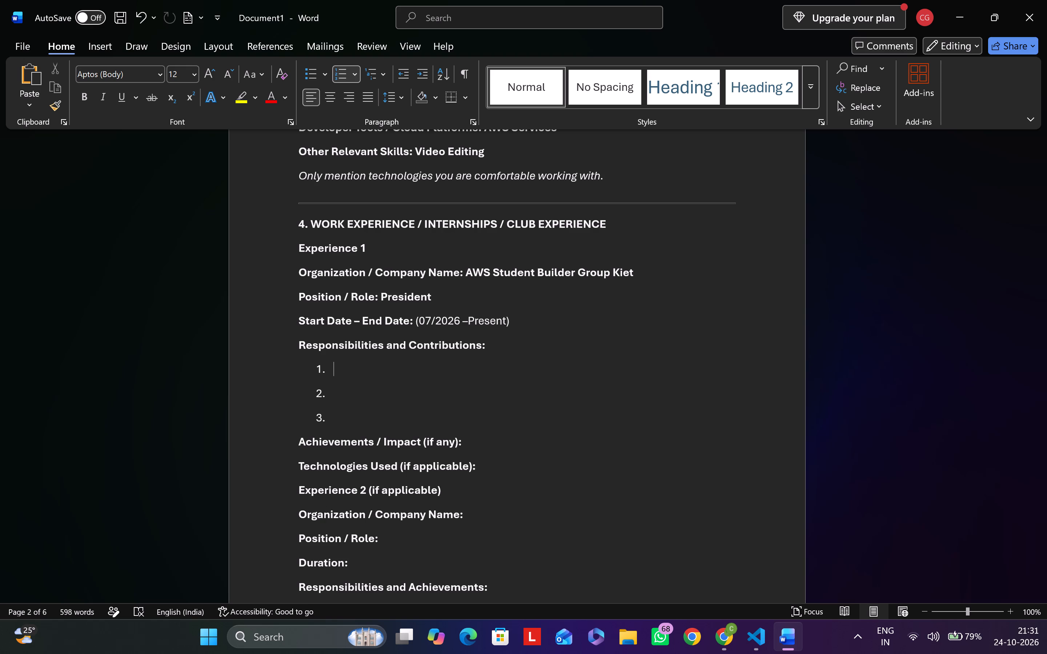
Delete the whole Experience 2 block, including the italic note about internships and club positions beneath it.
{"action": "scroll", "coordinate": [367, 372], "scroll_direction": "down", "scroll_amount": 3}
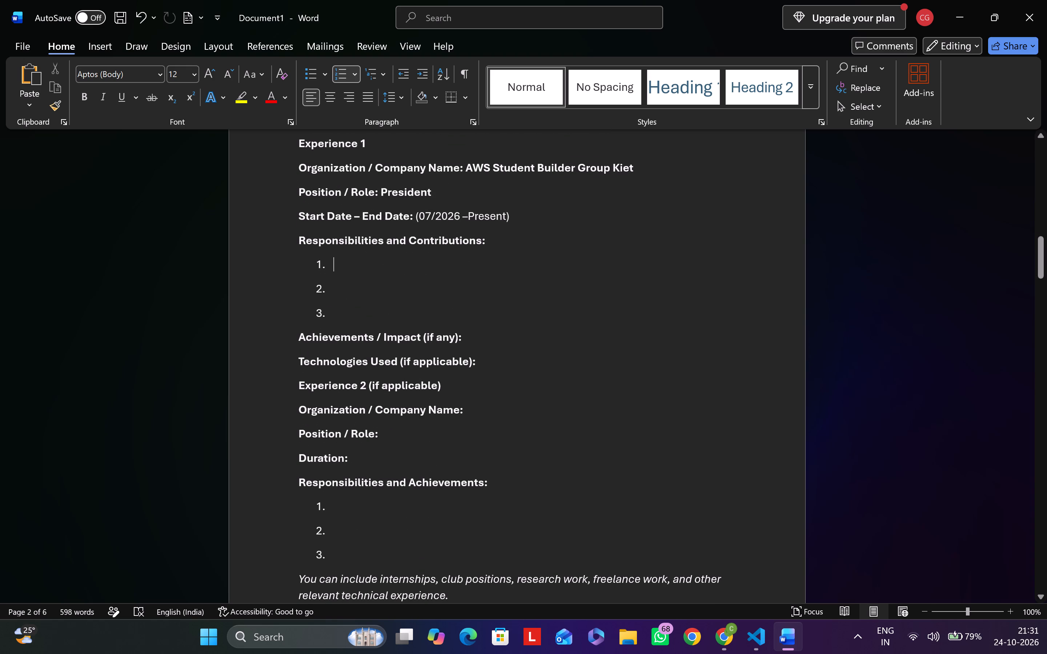
{"action": "left_click_drag", "start_coordinate": [297, 384], "coordinate": [456, 561]}
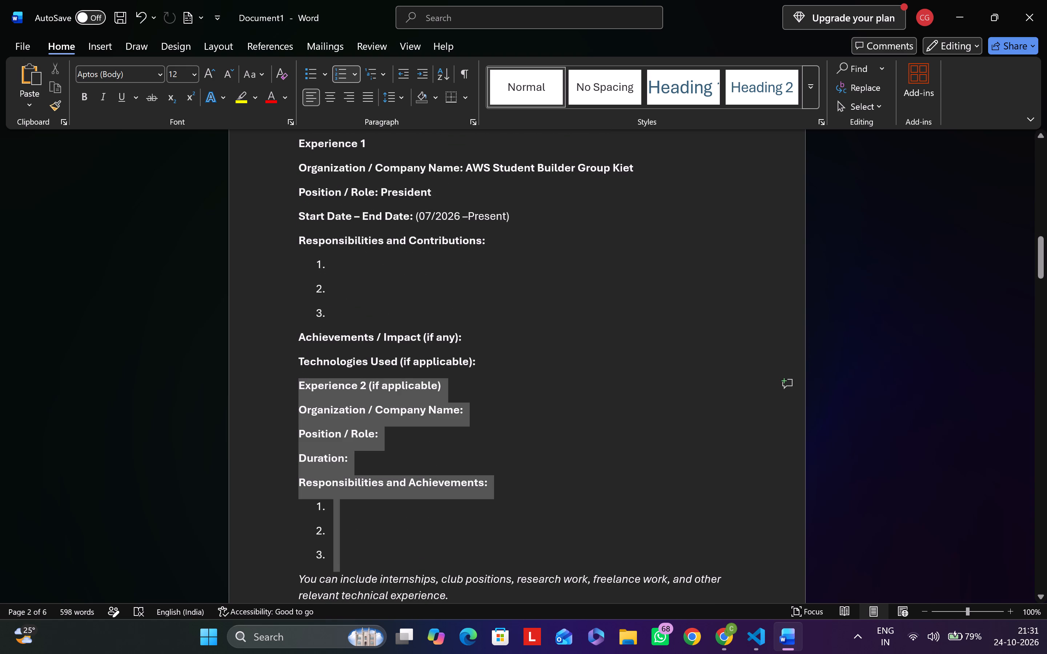
{"action": "left_click_drag", "start_coordinate": [456, 561], "coordinate": [473, 596]}
{"action": "scroll", "coordinate": [481, 570], "scroll_direction": "down", "scroll_amount": 2}
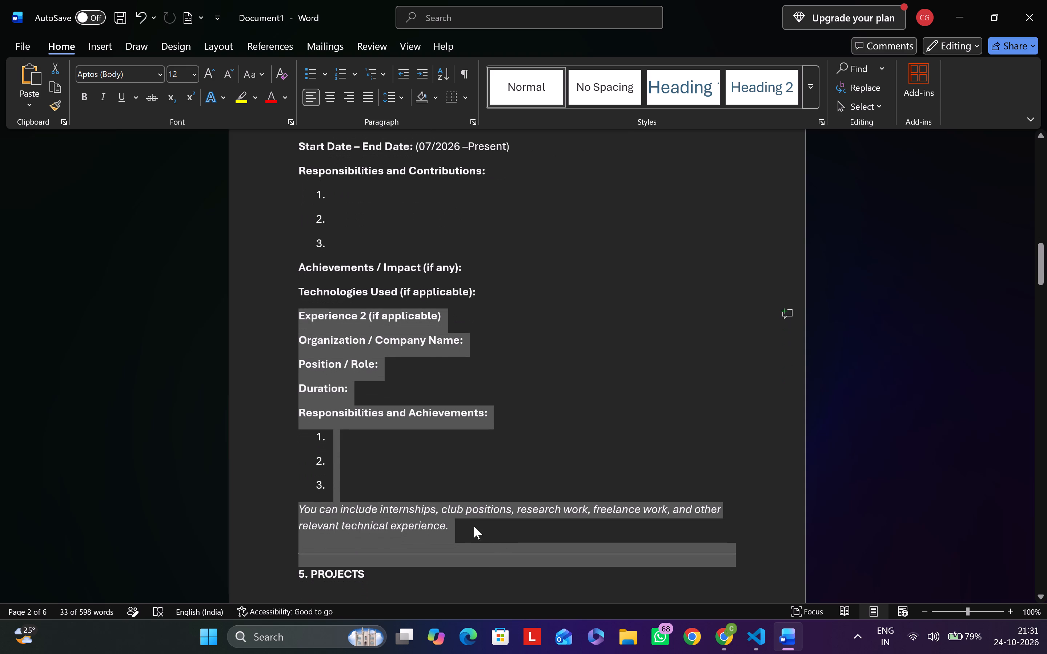
{"action": "left_click", "coordinate": [473, 528]}
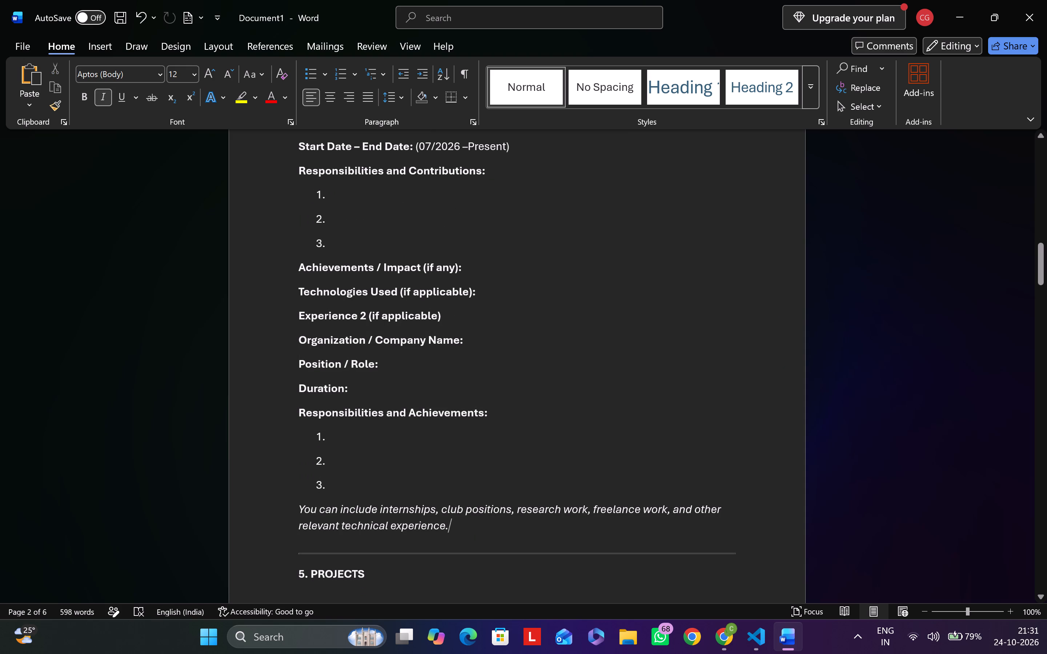
{"action": "left_click_drag", "start_coordinate": [300, 314], "coordinate": [479, 525]}
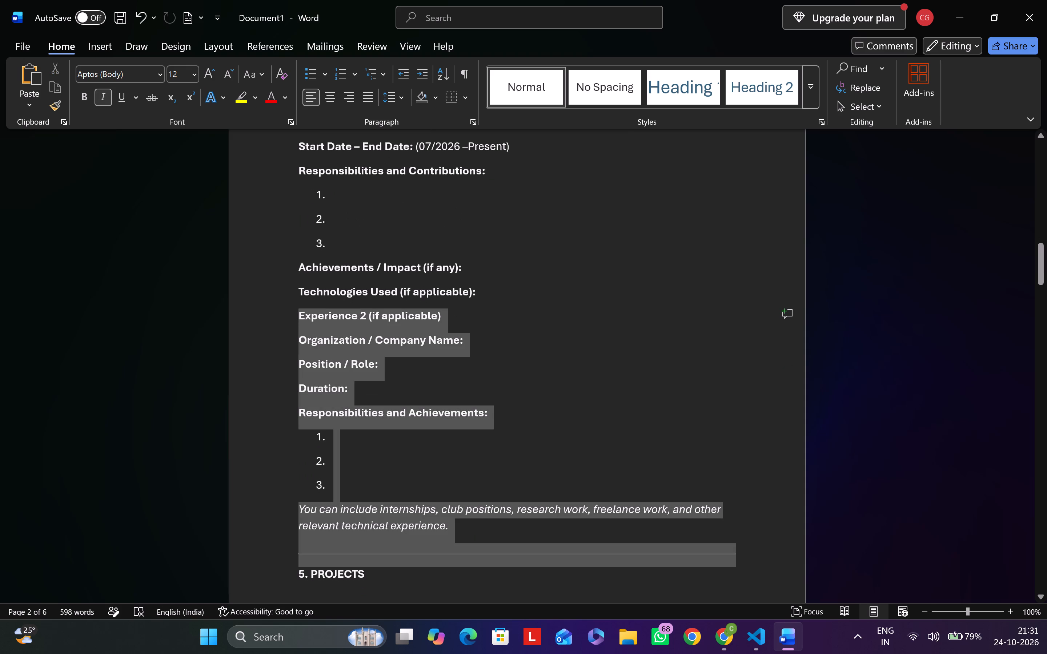
{"action": "left_click_drag", "start_coordinate": [479, 525], "coordinate": [454, 524]}
{"action": "key", "text": "BackSpace"}
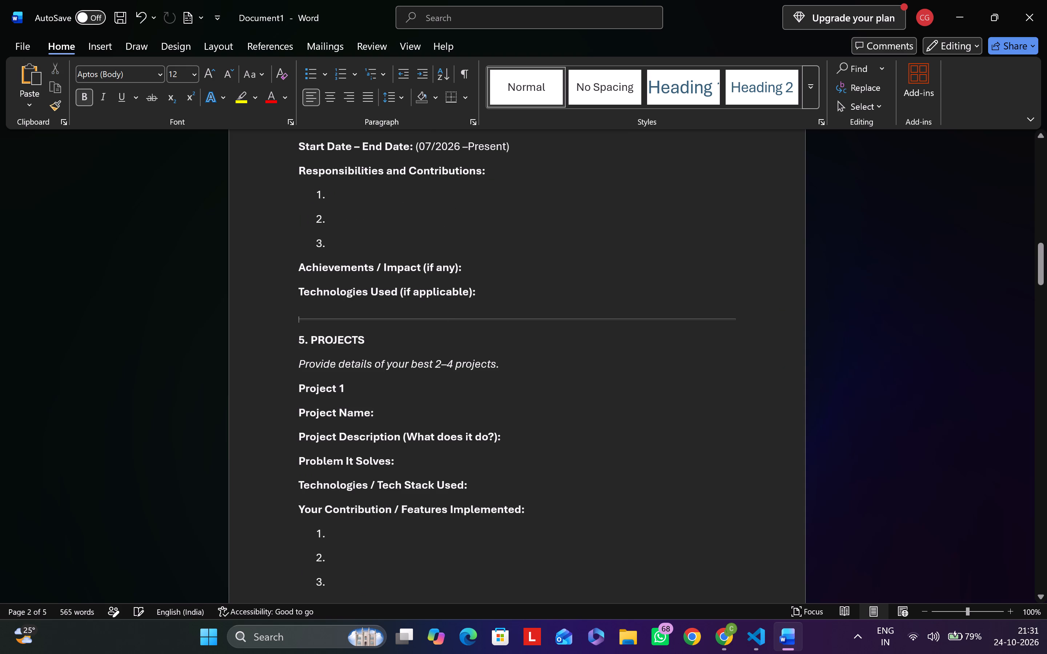
Enter "Teached Students about AWS Services (Like AWS IAM )" as the first item under Responsibilities and Contributions.
{"action": "scroll", "coordinate": [433, 303], "scroll_direction": "up", "scroll_amount": 3}
{"action": "left_click", "coordinate": [381, 303]}
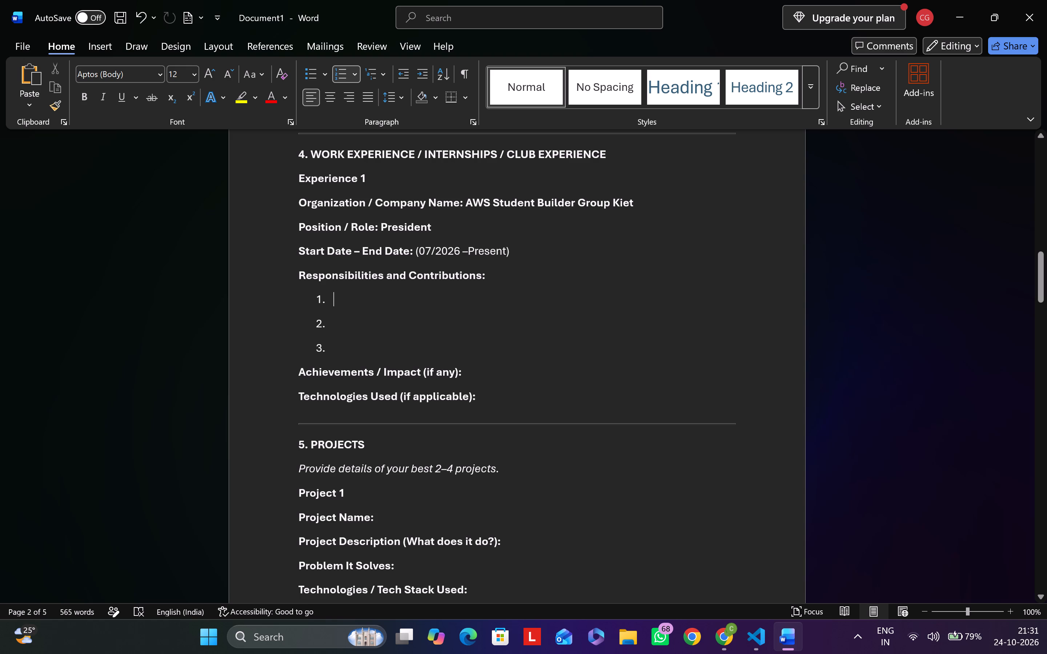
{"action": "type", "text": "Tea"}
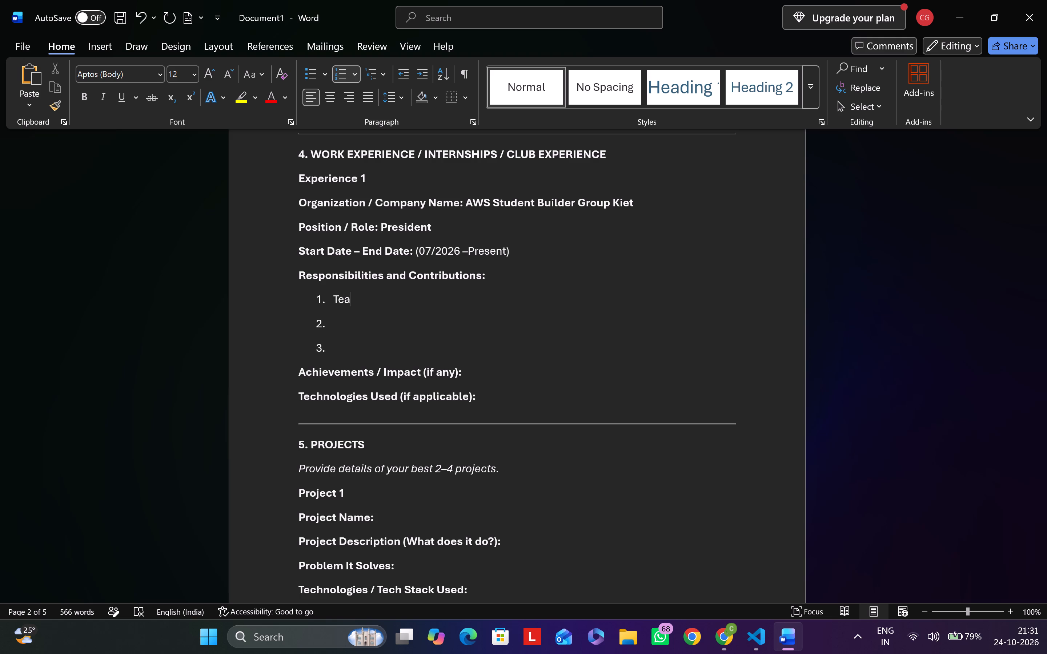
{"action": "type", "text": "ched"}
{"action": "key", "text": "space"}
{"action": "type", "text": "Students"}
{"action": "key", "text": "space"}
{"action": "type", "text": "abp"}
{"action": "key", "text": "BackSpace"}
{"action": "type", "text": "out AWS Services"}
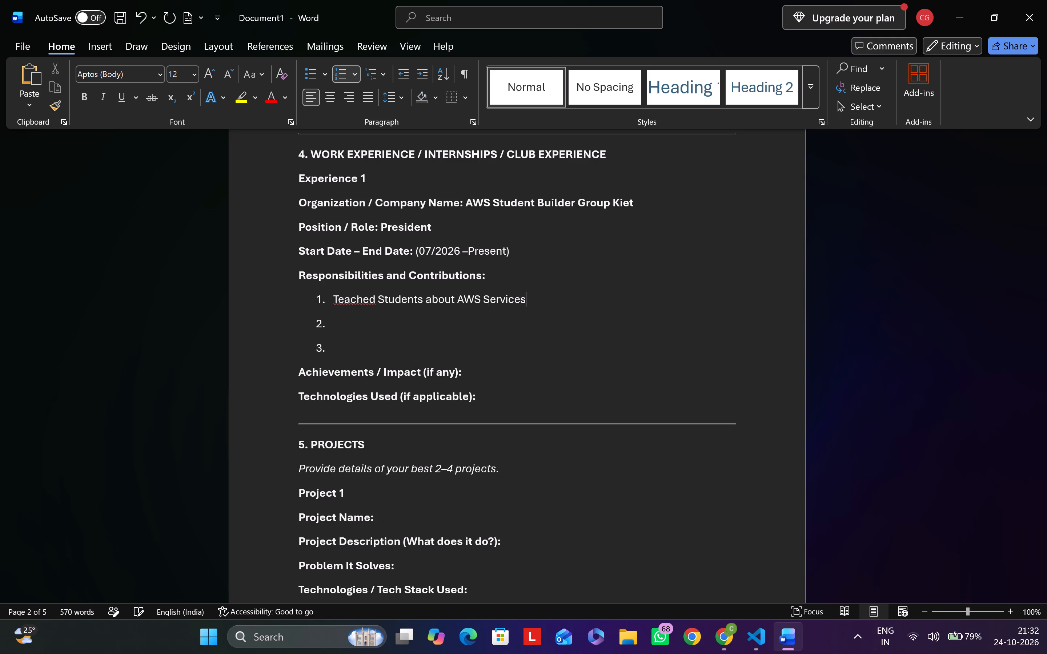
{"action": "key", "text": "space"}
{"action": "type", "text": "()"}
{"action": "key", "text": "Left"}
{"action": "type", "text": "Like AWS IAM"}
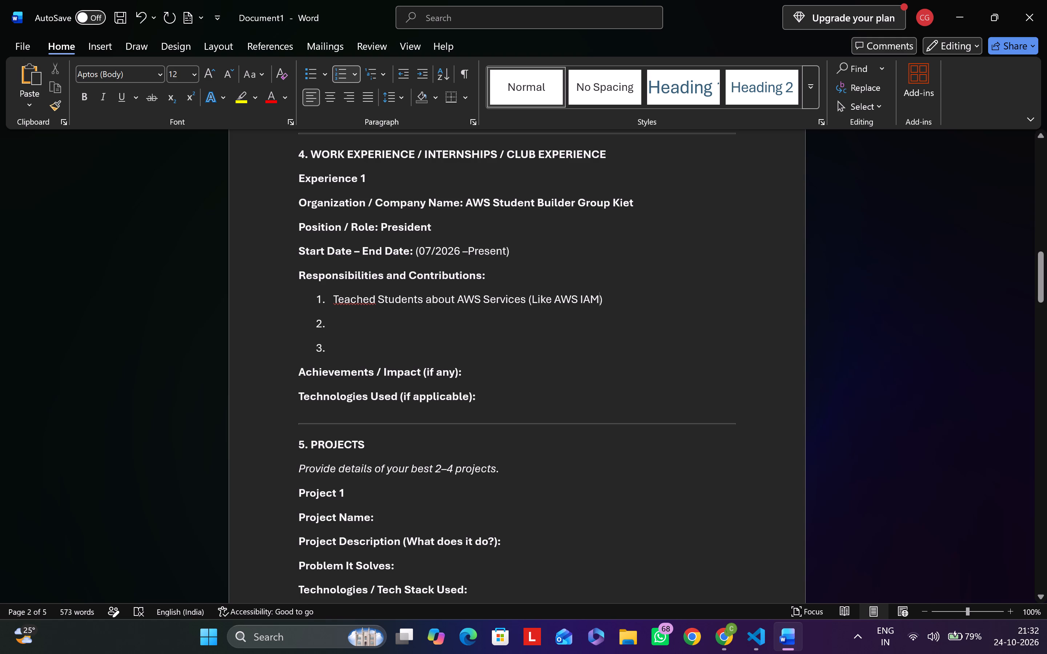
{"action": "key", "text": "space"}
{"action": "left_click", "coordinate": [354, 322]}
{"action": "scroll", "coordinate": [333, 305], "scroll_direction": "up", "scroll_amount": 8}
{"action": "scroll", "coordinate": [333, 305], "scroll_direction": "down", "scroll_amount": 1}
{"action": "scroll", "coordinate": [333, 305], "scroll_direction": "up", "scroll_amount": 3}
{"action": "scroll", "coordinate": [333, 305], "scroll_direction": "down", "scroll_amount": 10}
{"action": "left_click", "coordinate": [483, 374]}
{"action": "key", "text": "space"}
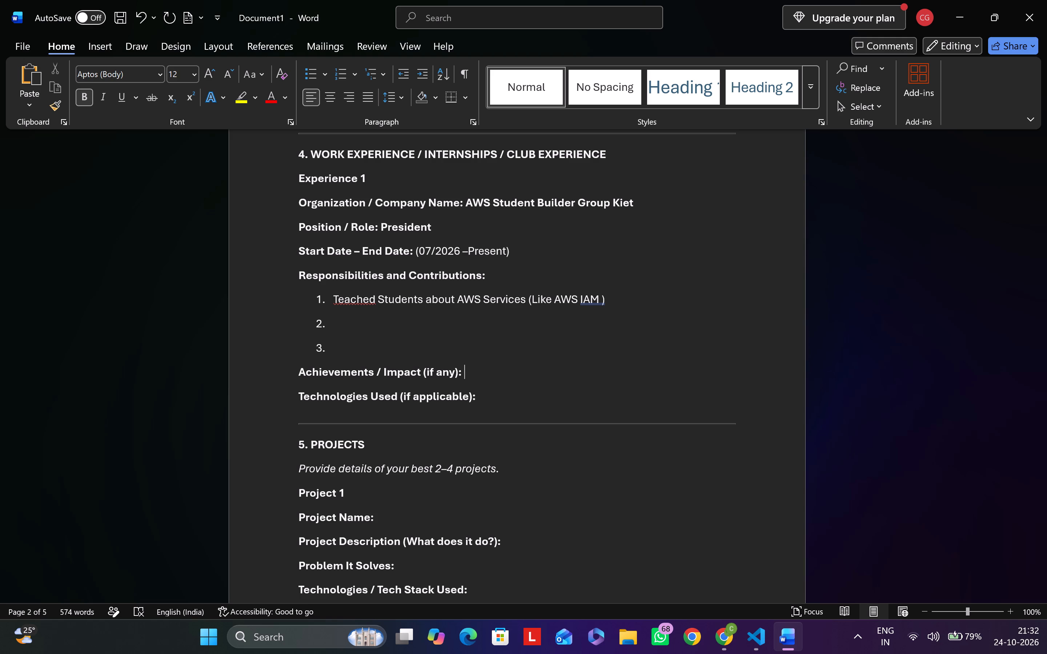
Enter "AWS" in the Technologies Used field of Experience 1.
{"action": "left_click", "coordinate": [513, 395]}
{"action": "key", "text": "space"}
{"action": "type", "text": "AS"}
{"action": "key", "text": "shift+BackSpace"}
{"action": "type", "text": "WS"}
Append ", Linux Fundamentals" to the Core Technical Skills line in the Technical Skills section.
{"action": "scroll", "coordinate": [514, 395], "scroll_direction": "up", "scroll_amount": 8}
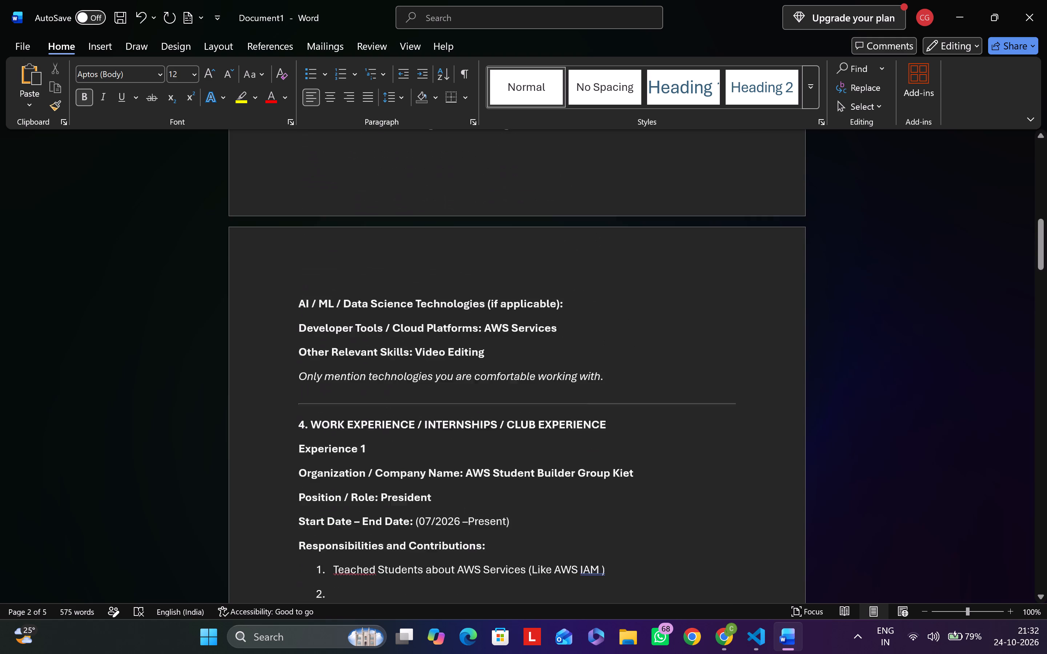
{"action": "scroll", "coordinate": [510, 395], "scroll_direction": "up", "scroll_amount": 6}
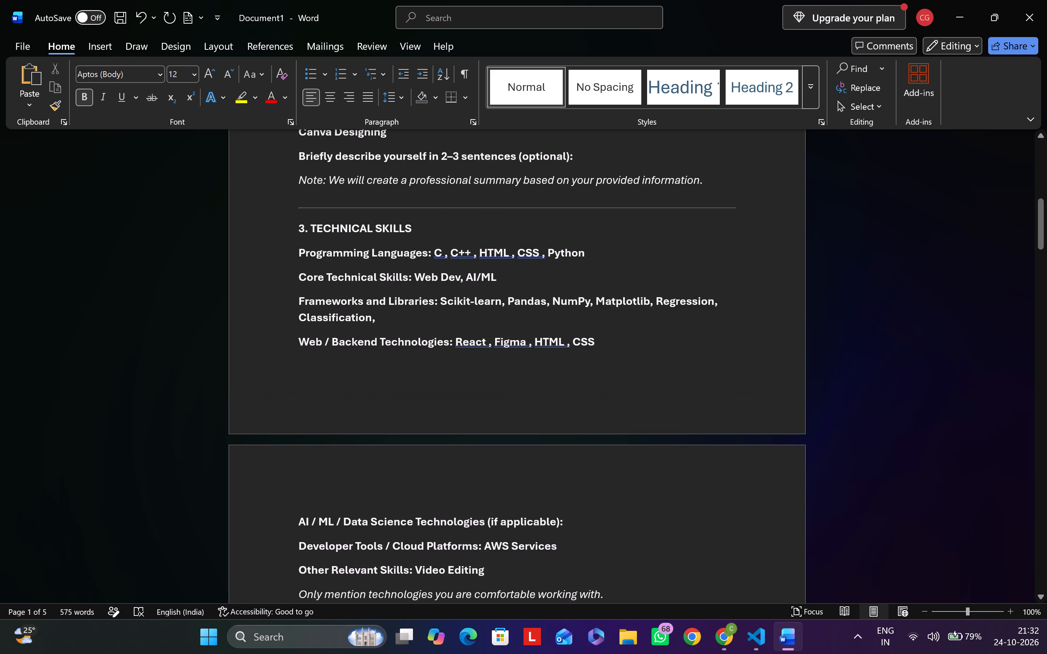
{"action": "left_click", "coordinate": [504, 276]}
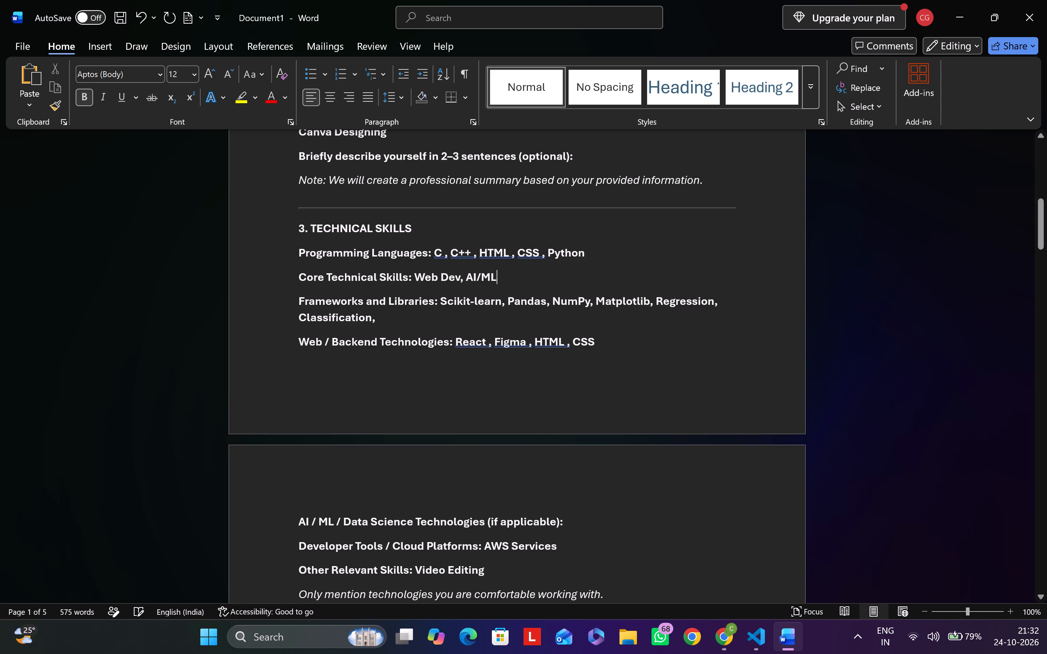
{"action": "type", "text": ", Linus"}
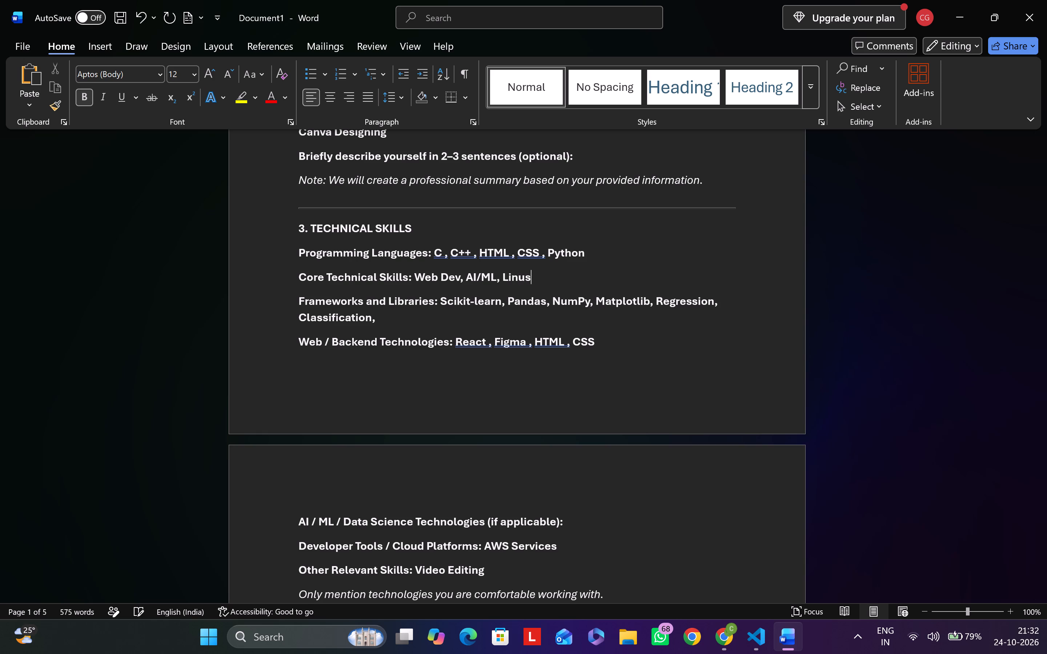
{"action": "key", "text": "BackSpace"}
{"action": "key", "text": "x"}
{"action": "scroll", "coordinate": [583, 292], "scroll_direction": "down", "scroll_amount": 3}
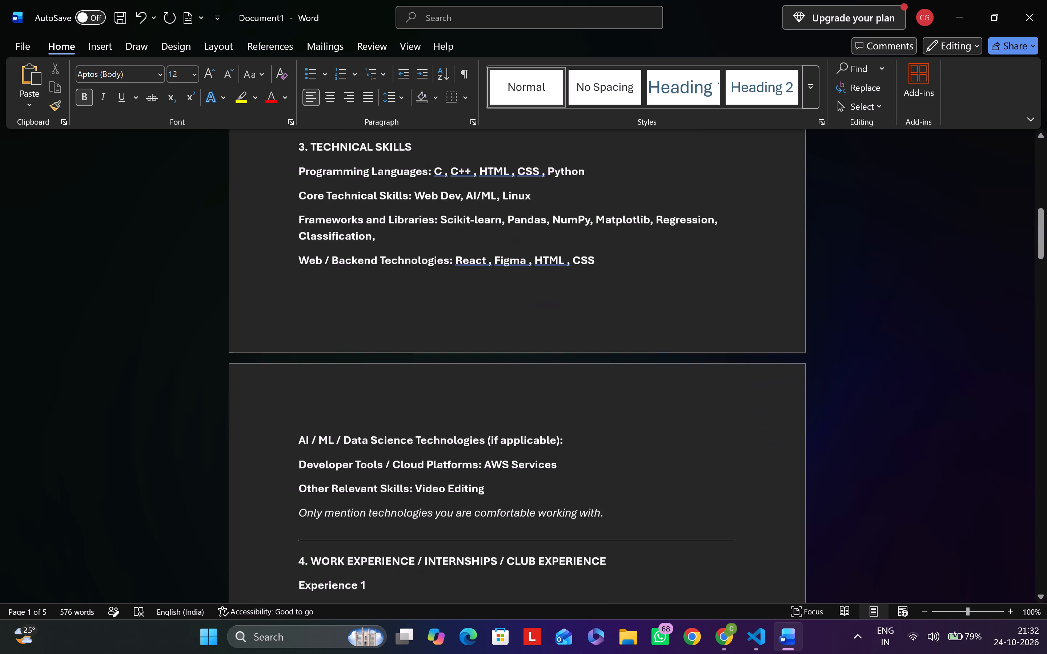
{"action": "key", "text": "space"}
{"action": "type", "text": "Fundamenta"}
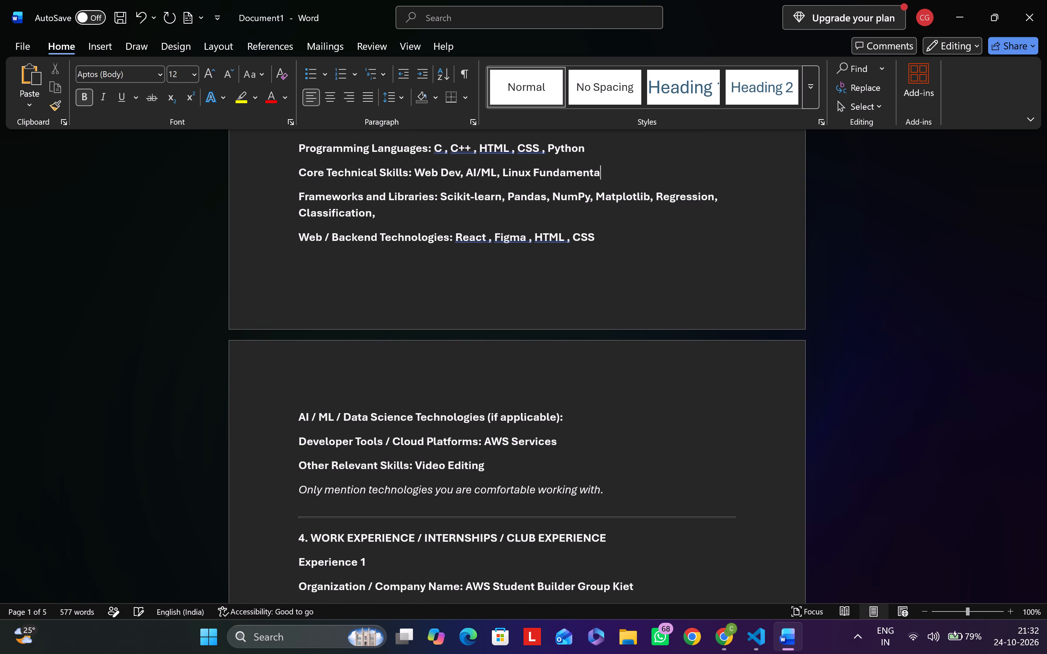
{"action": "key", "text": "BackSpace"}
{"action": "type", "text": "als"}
Extend the Technologies Used field of Experience 1 to read "AWS Services , Linux".
{"action": "scroll", "coordinate": [620, 301], "scroll_direction": "down", "scroll_amount": 7}
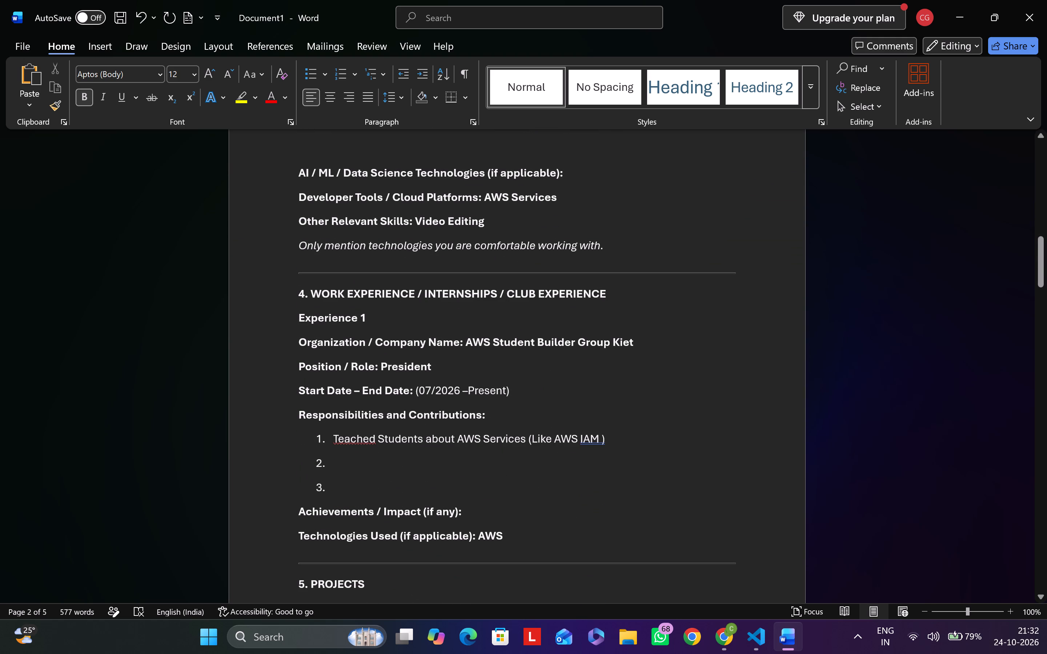
{"action": "left_click", "coordinate": [522, 539]}
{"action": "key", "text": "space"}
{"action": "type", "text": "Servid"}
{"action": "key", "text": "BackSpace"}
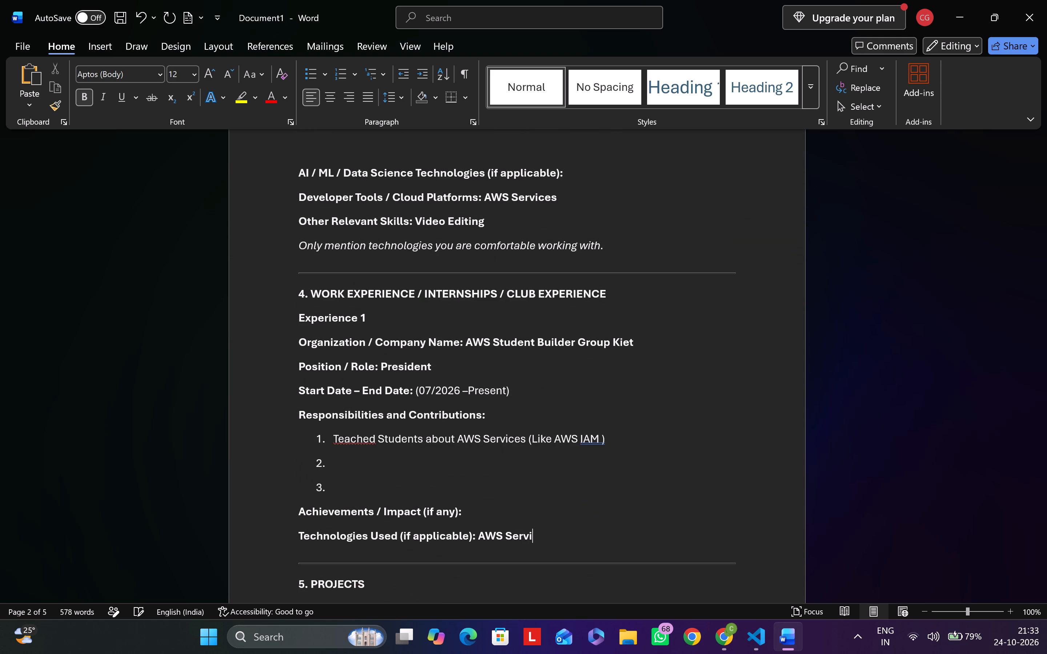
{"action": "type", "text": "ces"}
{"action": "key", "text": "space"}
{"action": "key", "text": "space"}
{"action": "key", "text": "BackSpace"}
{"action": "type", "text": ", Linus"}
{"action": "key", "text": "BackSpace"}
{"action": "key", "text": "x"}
Add ": -" after the Project 1 heading in the Projects section.
{"action": "scroll", "coordinate": [535, 538], "scroll_direction": "down", "scroll_amount": 2}
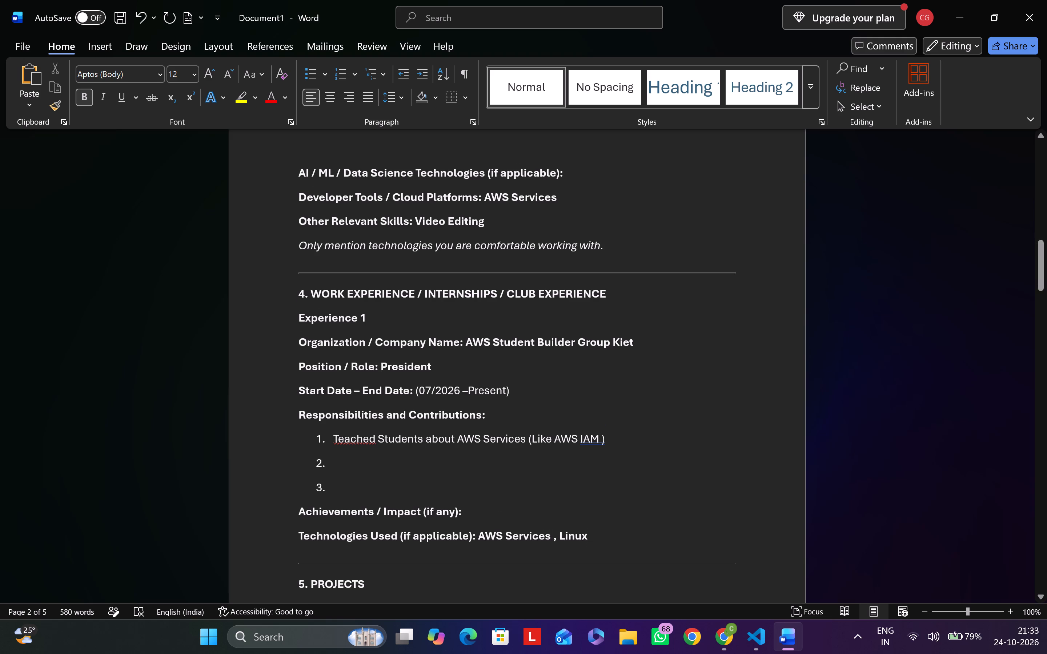
{"action": "scroll", "coordinate": [537, 538], "scroll_direction": "down", "scroll_amount": 4}
{"action": "scroll", "coordinate": [594, 350], "scroll_direction": "down", "scroll_amount": 1}
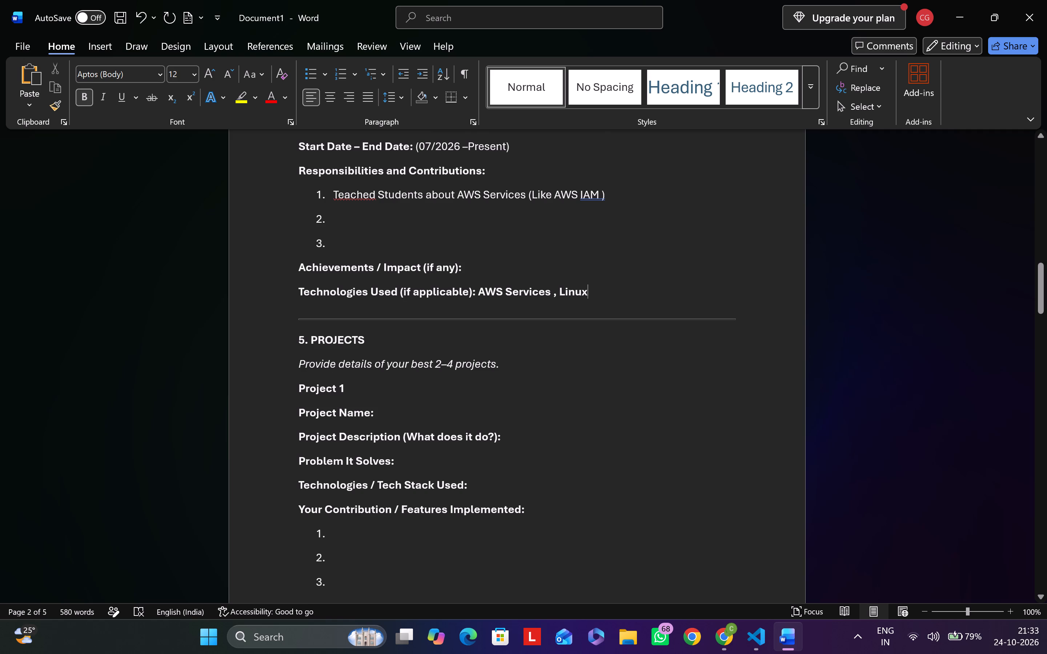
{"action": "scroll", "coordinate": [525, 340], "scroll_direction": "down", "scroll_amount": 2}
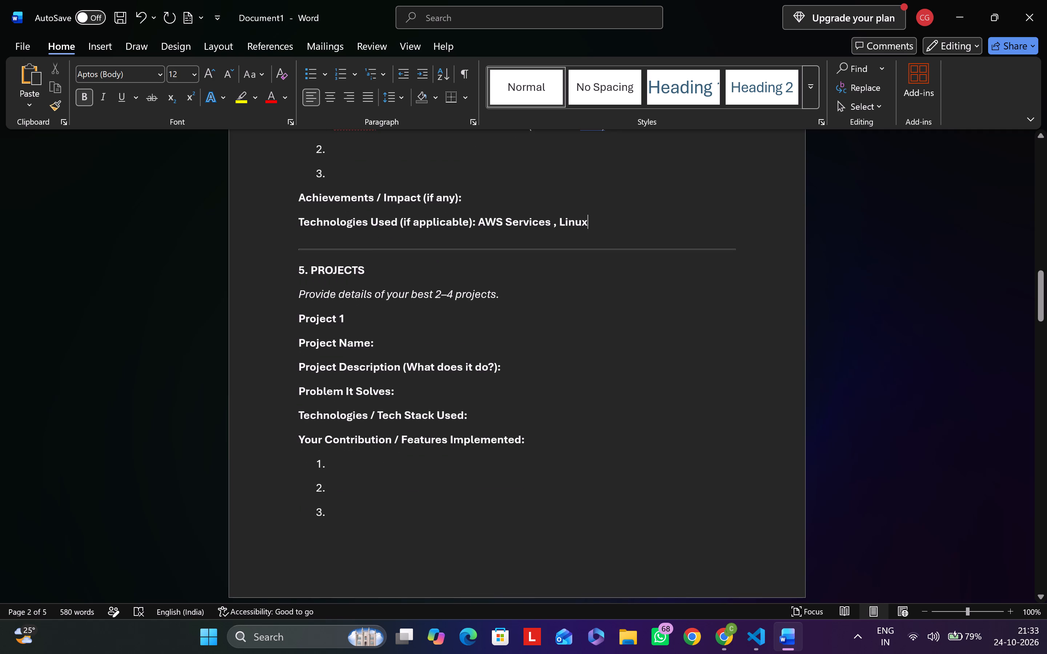
{"action": "left_click", "coordinate": [394, 316]}
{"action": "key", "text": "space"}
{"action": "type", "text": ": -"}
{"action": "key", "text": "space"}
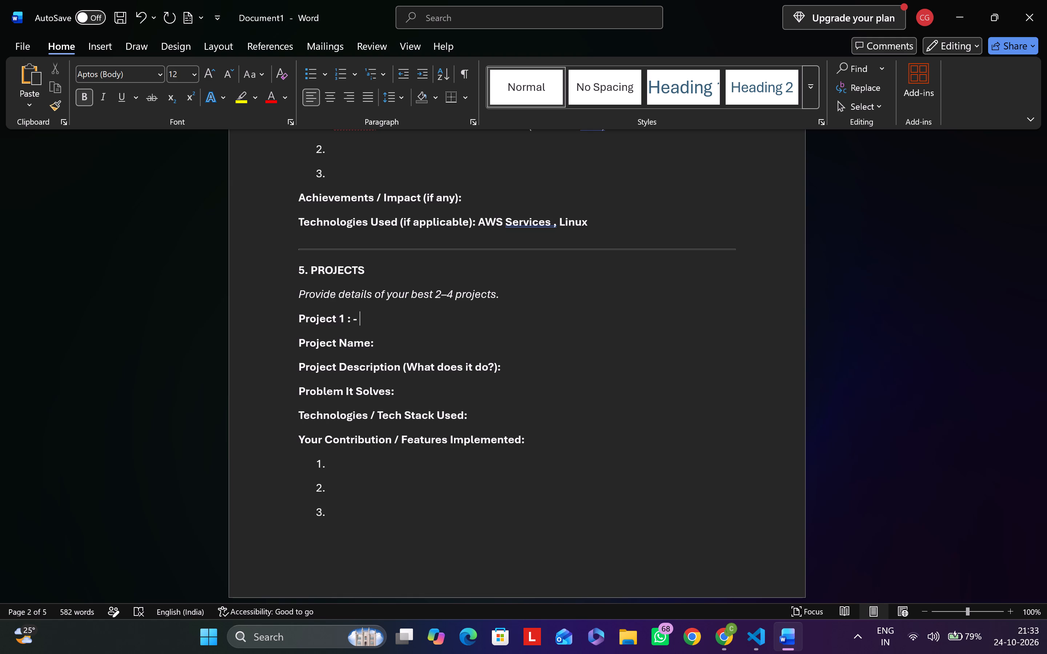
Enter "AWS certified AI practitioner" as the Certification Name of Certification 1 in the Certifications section.
{"action": "scroll", "coordinate": [388, 295], "scroll_direction": "down", "scroll_amount": 8}
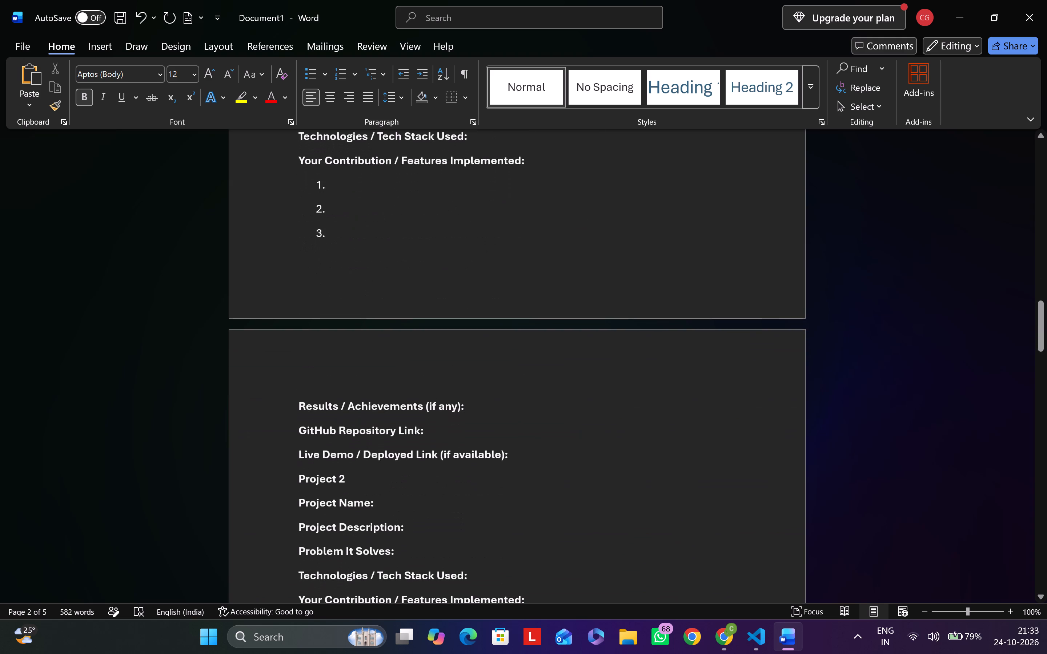
{"action": "scroll", "coordinate": [388, 298], "scroll_direction": "down", "scroll_amount": 7}
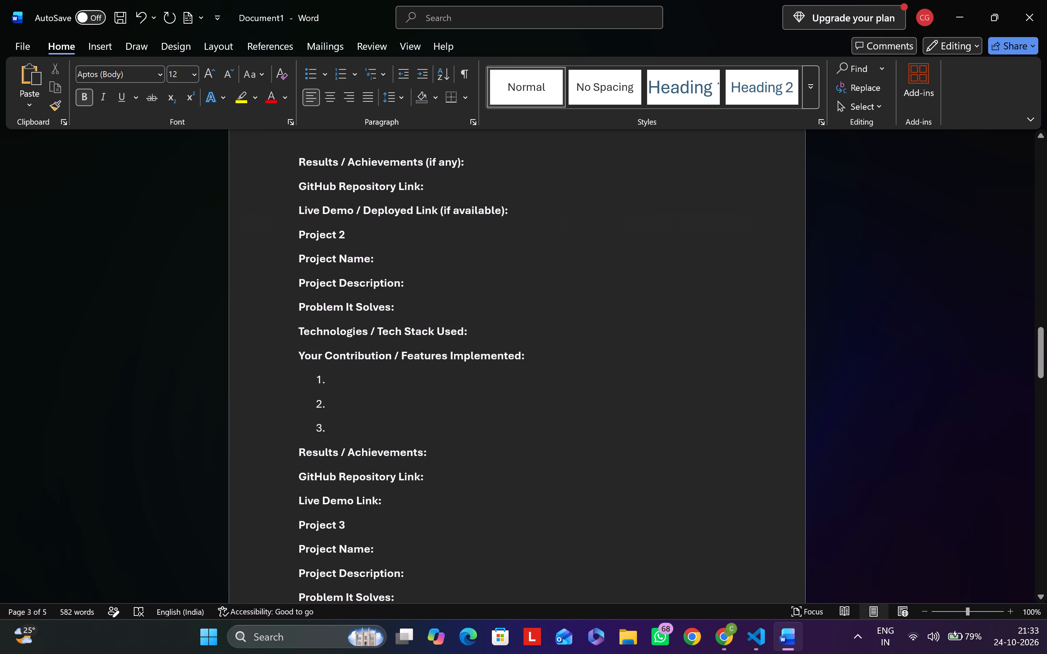
{"action": "scroll", "coordinate": [391, 300], "scroll_direction": "down", "scroll_amount": 6}
{"action": "scroll", "coordinate": [391, 300], "scroll_direction": "up", "scroll_amount": 2}
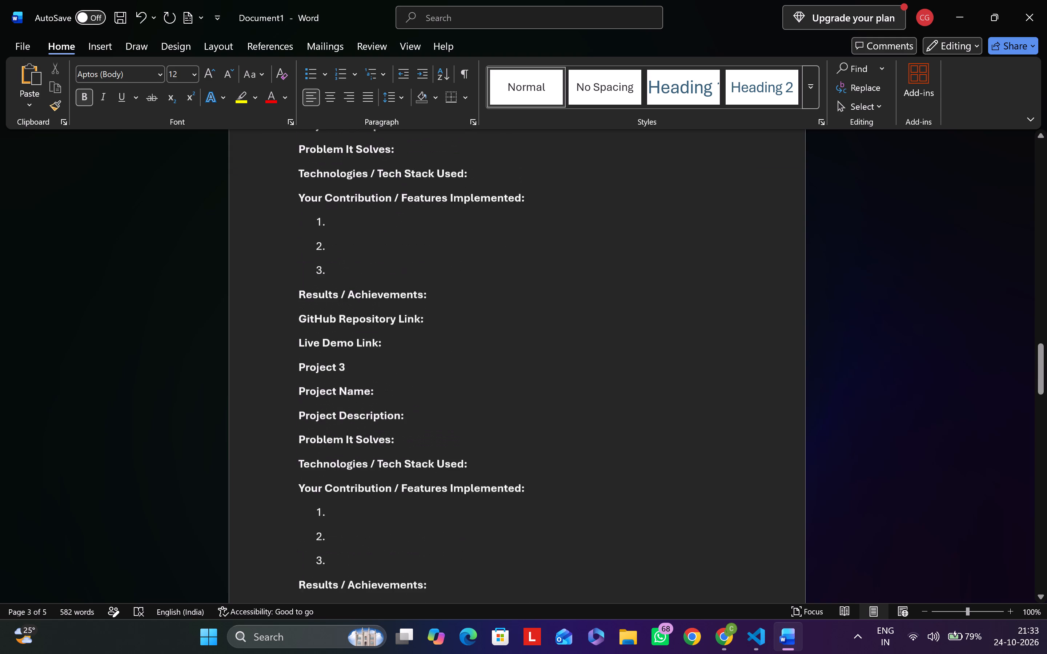
{"action": "scroll", "coordinate": [385, 298], "scroll_direction": "down", "scroll_amount": 5}
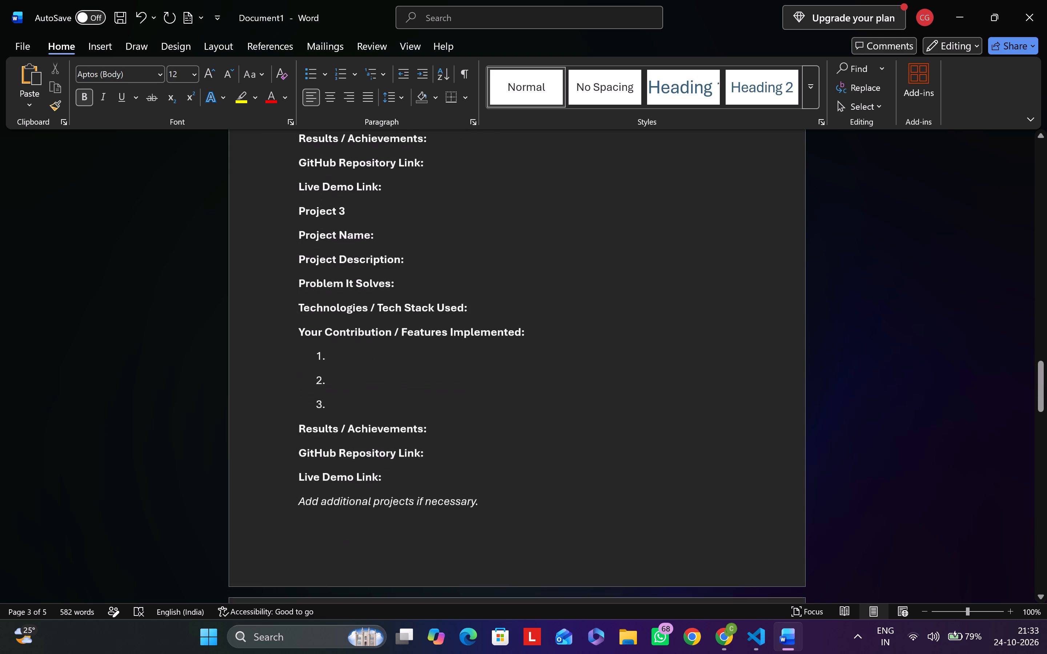
{"action": "scroll", "coordinate": [385, 298], "scroll_direction": "down", "scroll_amount": 6}
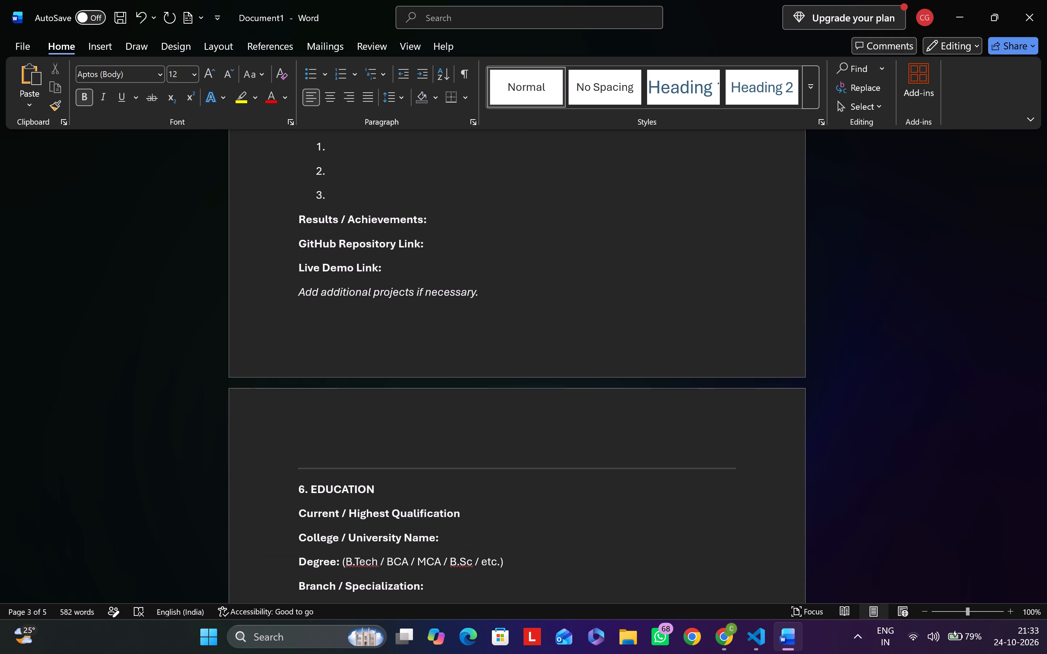
{"action": "scroll", "coordinate": [385, 297], "scroll_direction": "down", "scroll_amount": 7}
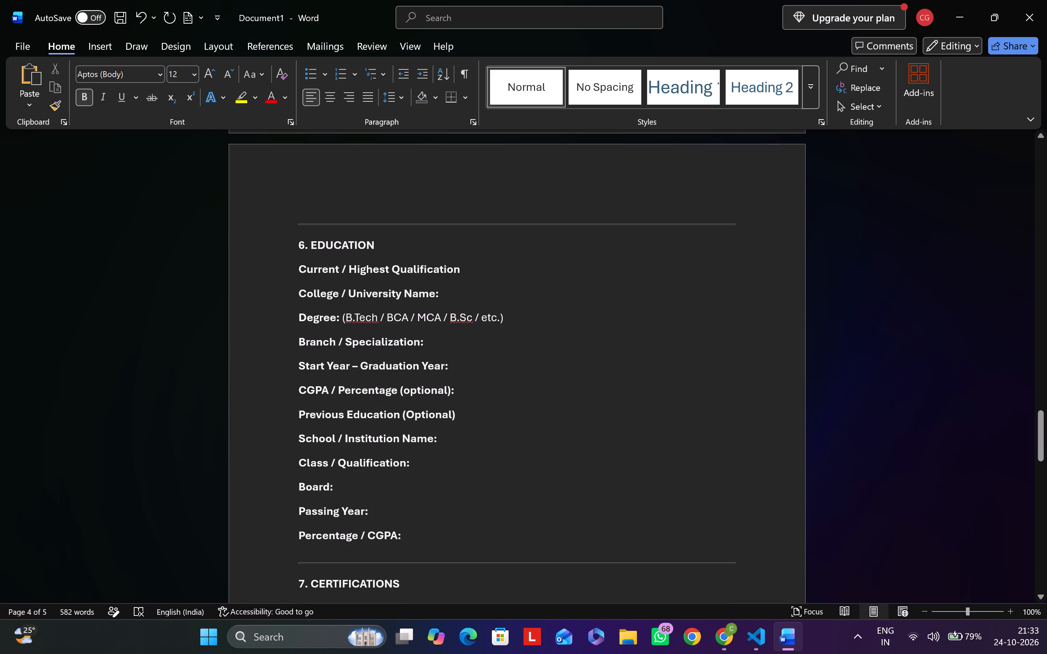
{"action": "scroll", "coordinate": [407, 306], "scroll_direction": "down", "scroll_amount": 8}
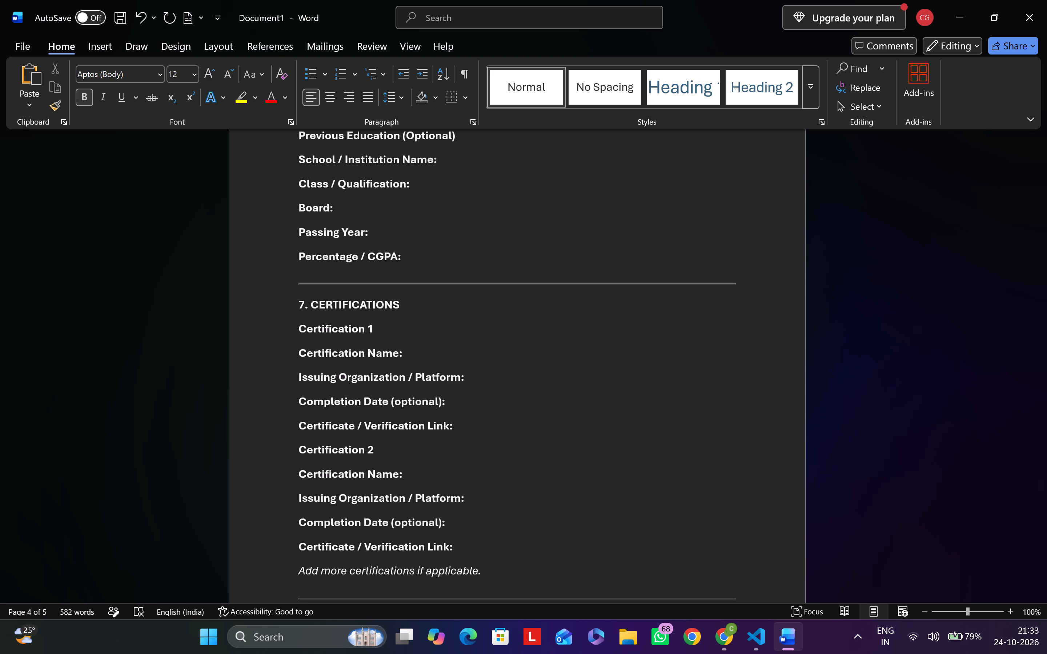
{"action": "left_click", "coordinate": [442, 350]}
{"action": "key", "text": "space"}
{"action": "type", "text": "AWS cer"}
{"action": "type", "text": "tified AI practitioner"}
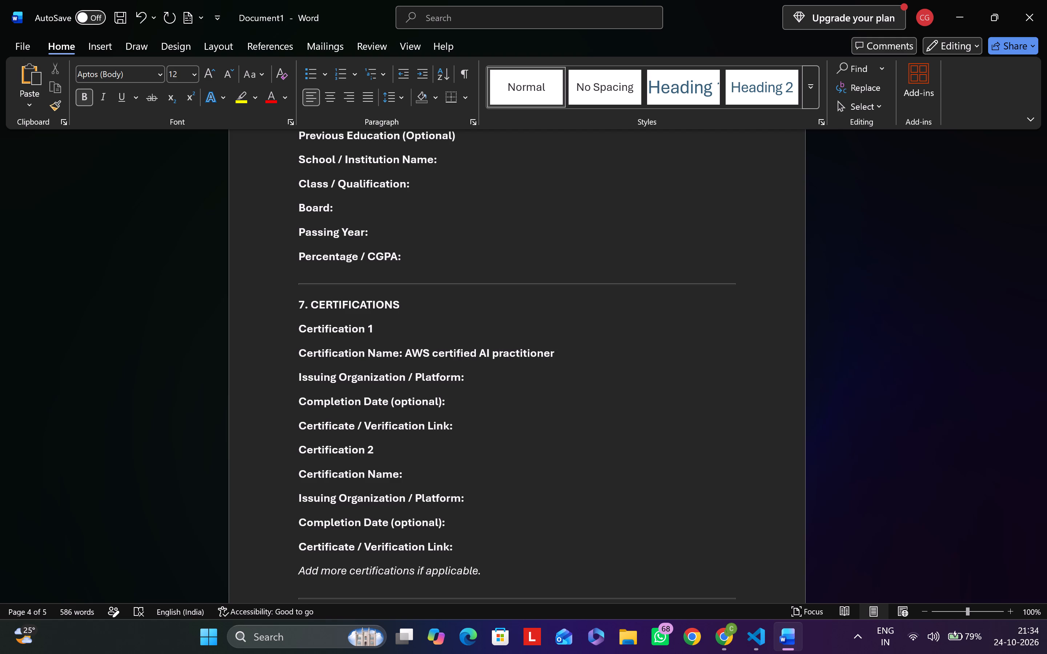
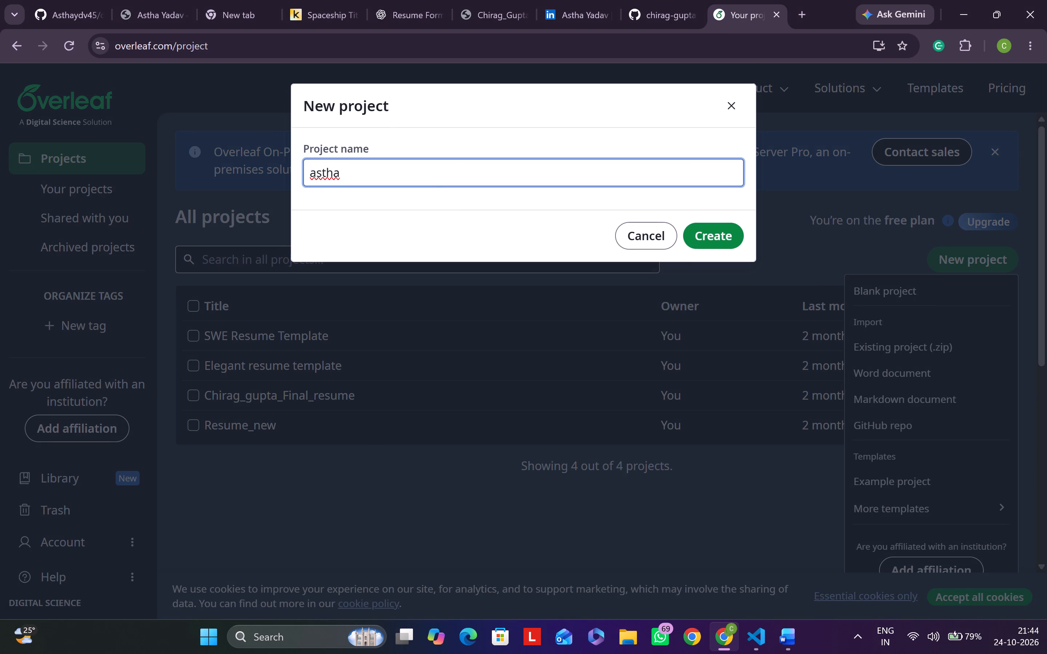
{"action": "key", "text": "BackSpace"}
{"action": "key", "text": "BackSpace"}
{"action": "key", "text": "BackSpace"}
{"action": "key", "text": "BackSpace"}
{"action": "key", "text": "BackSpace"}
{"action": "key", "text": "BackSpace"}
{"action": "key", "text": "BackSpace"}
{"action": "key", "text": "BackSpace"}
{"action": "key", "text": "BackSpace"}
{"action": "key", "text": "BackSpace"}
{"action": "type", "text": "Astha"}
{"action": "type", "text": "_Resume"}
{"action": "key", "text": "Return"}
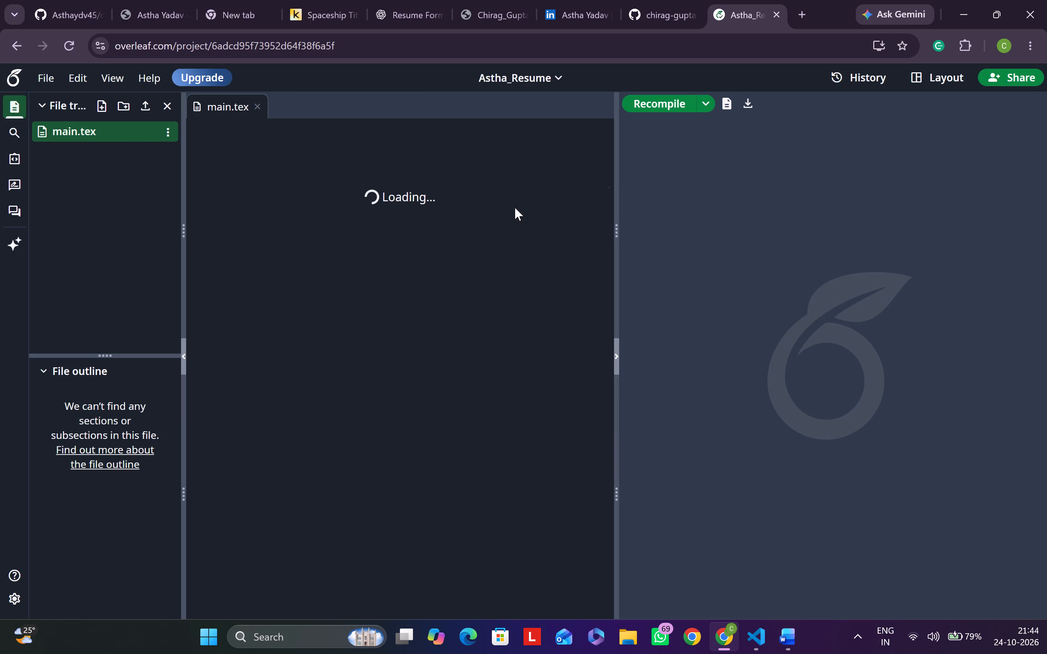
Replace all the default content of main.tex with the copied LaTeX resume code and recompile the project.
{"action": "left_click_drag", "start_coordinate": [341, 366], "coordinate": [196, 126]}
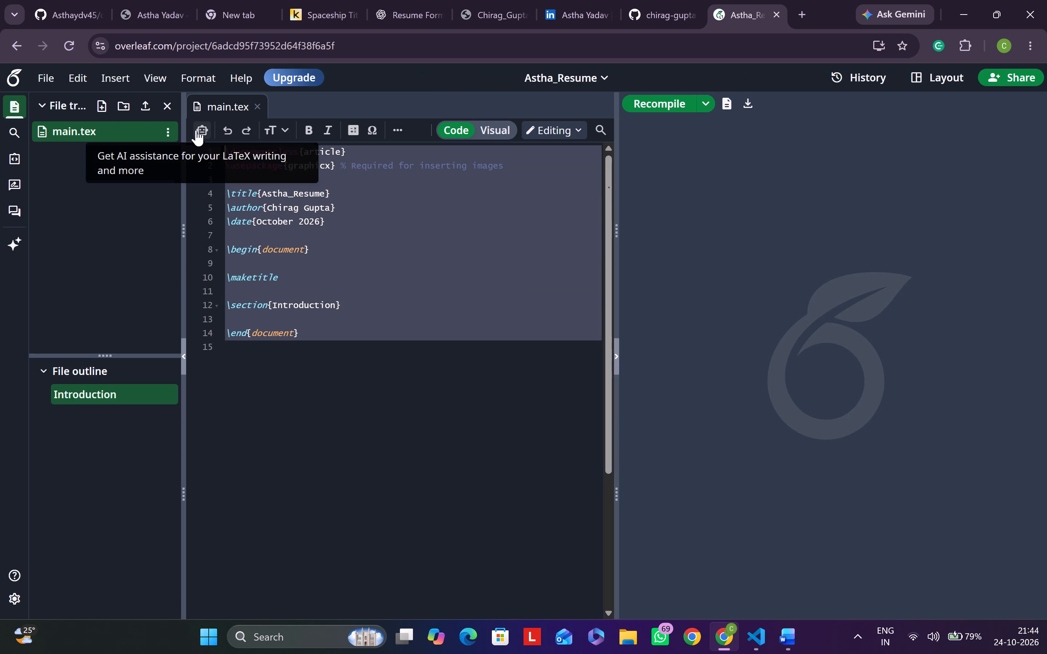
{"action": "key", "text": "ctrl+v"}
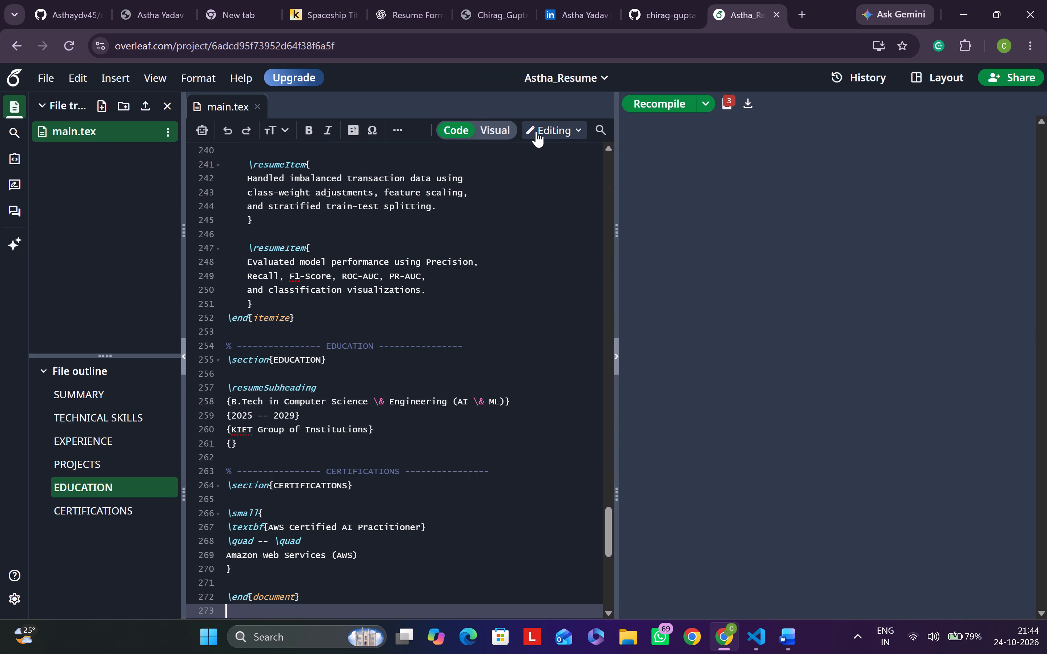
{"action": "left_click", "coordinate": [648, 103]}
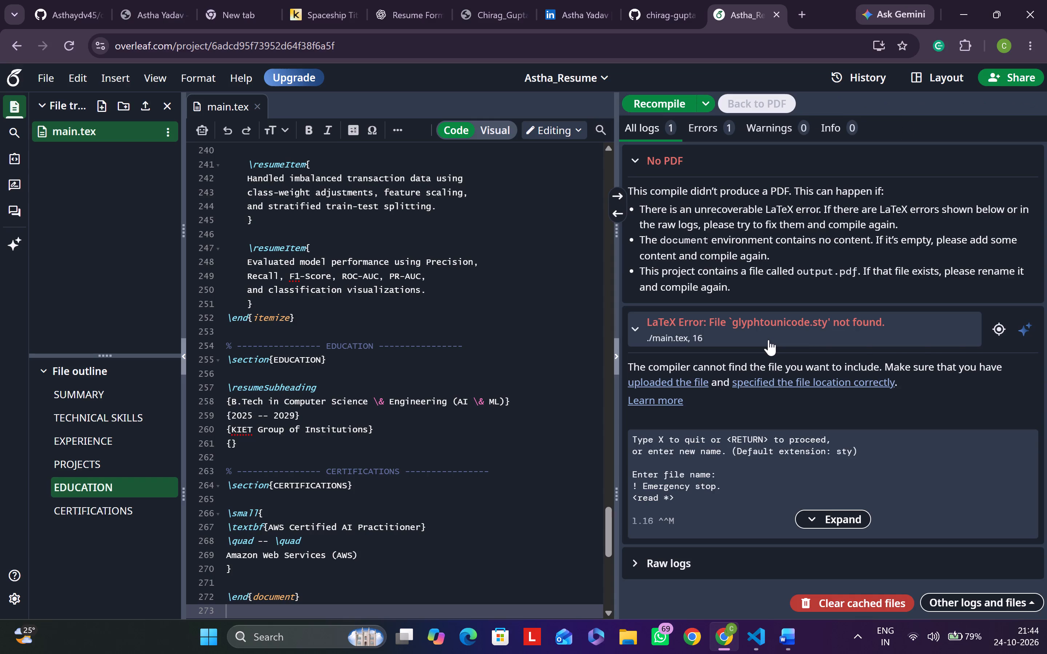
Go to the SUMMARY section, recompile the project again, and inspect main.tex up to its package list.
{"action": "left_click", "coordinate": [125, 394]}
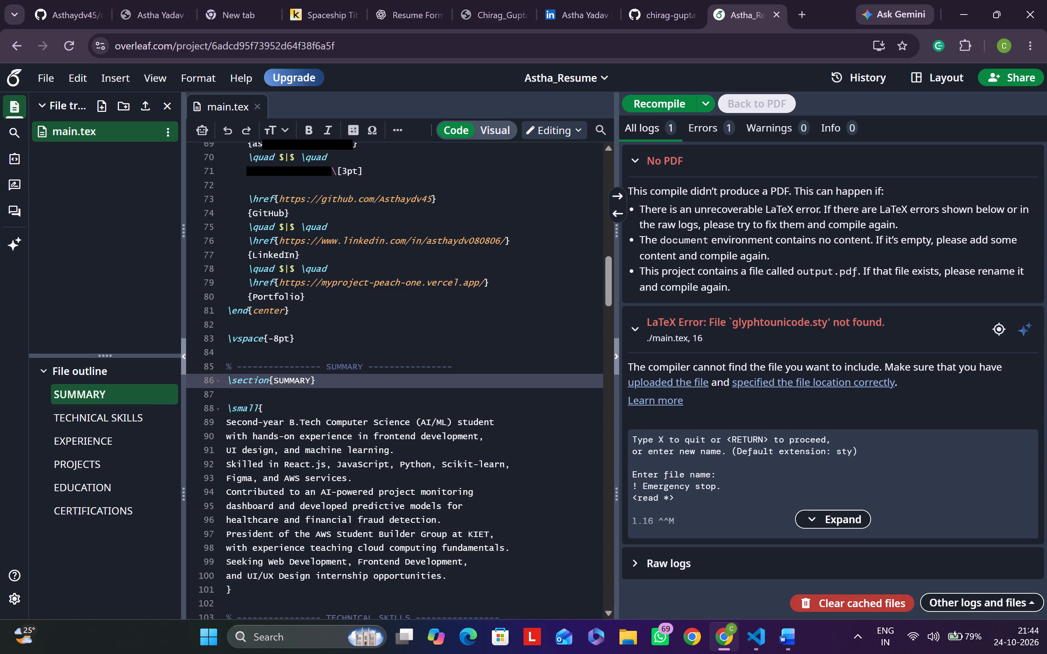
{"action": "left_click", "coordinate": [650, 100]}
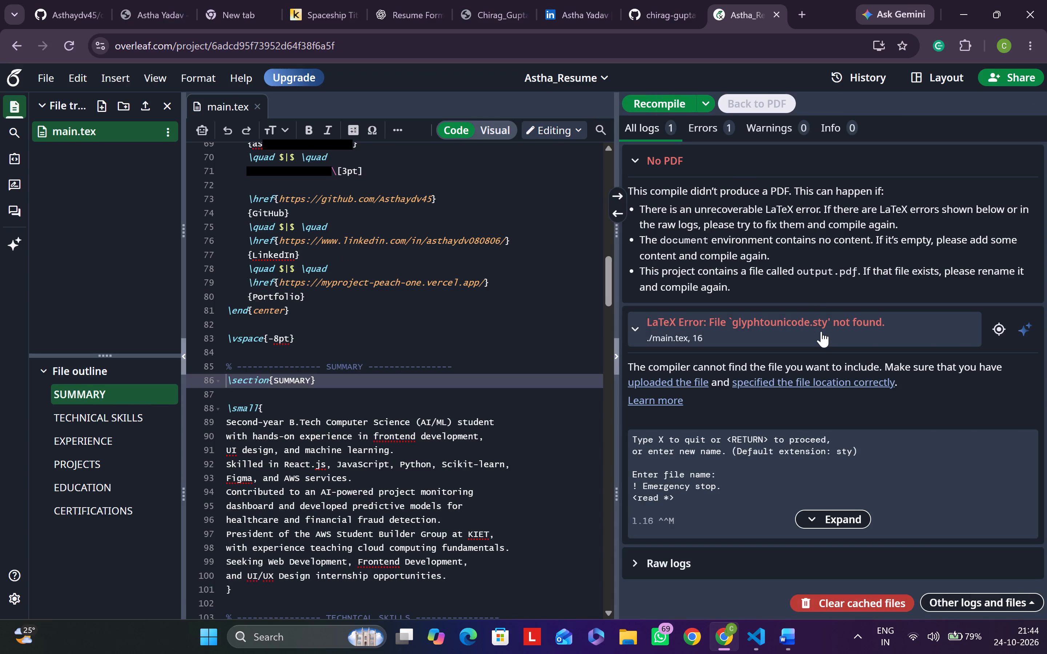
{"action": "scroll", "coordinate": [404, 320], "scroll_direction": "up", "scroll_amount": 9}
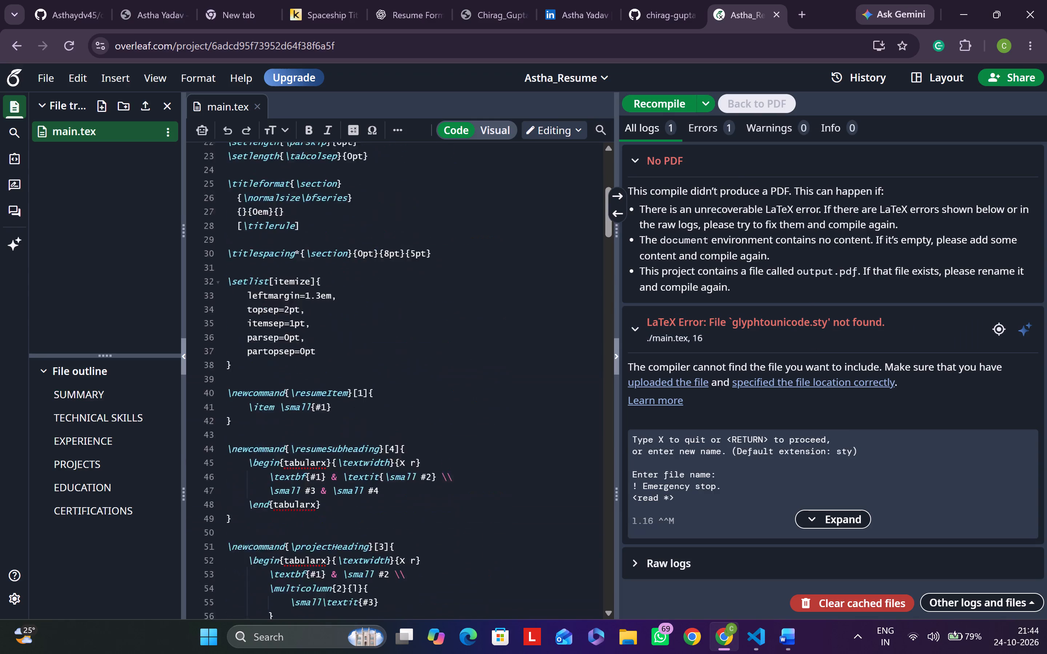
{"action": "scroll", "coordinate": [404, 320], "scroll_direction": "up", "scroll_amount": 10}
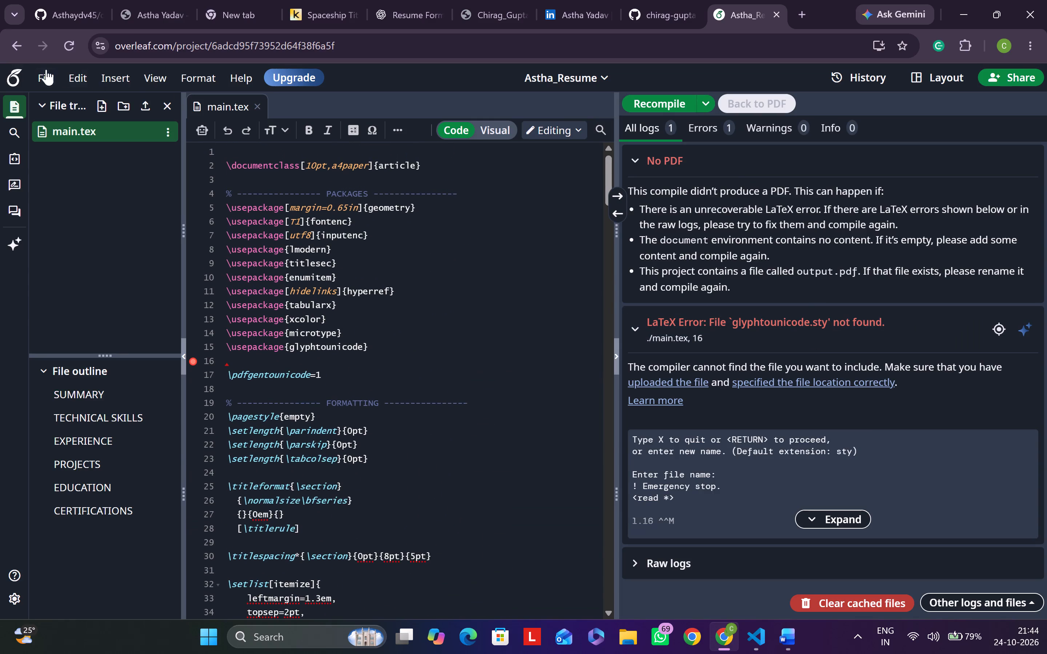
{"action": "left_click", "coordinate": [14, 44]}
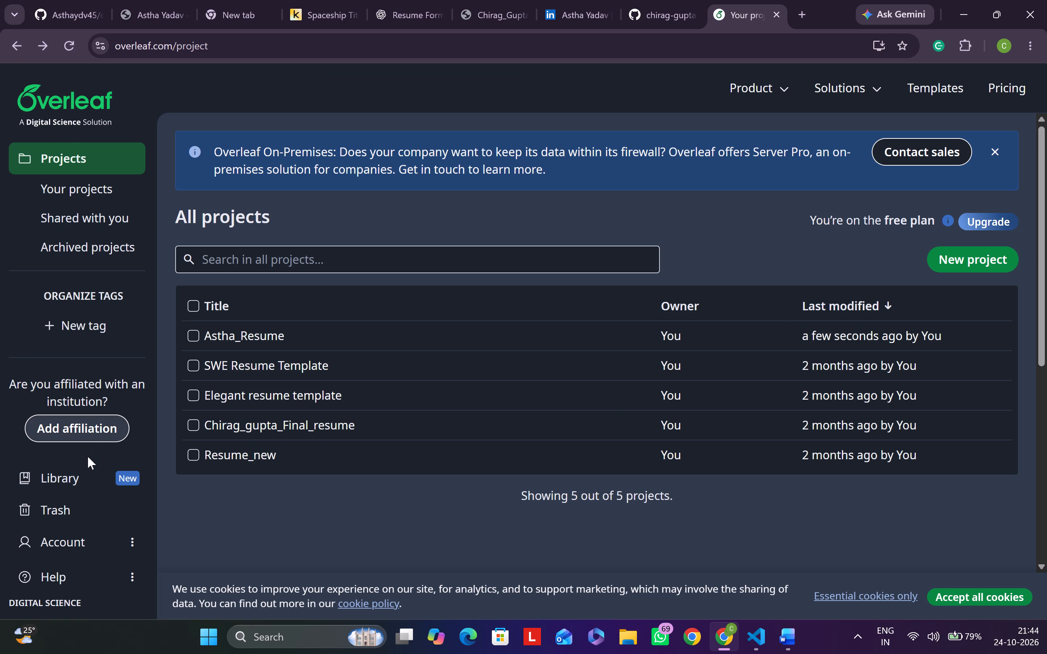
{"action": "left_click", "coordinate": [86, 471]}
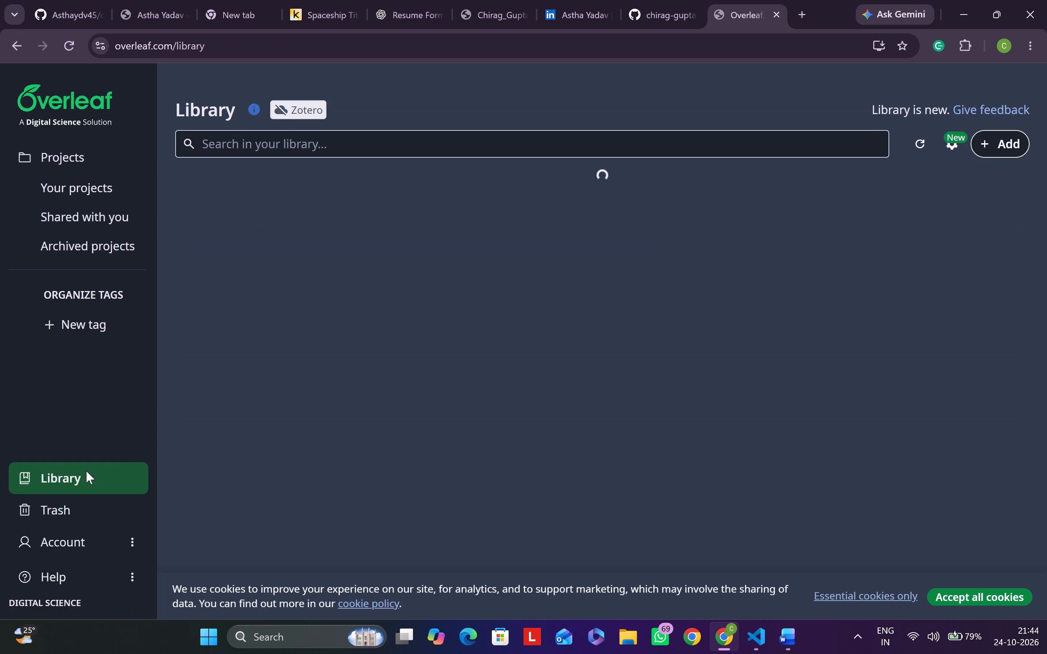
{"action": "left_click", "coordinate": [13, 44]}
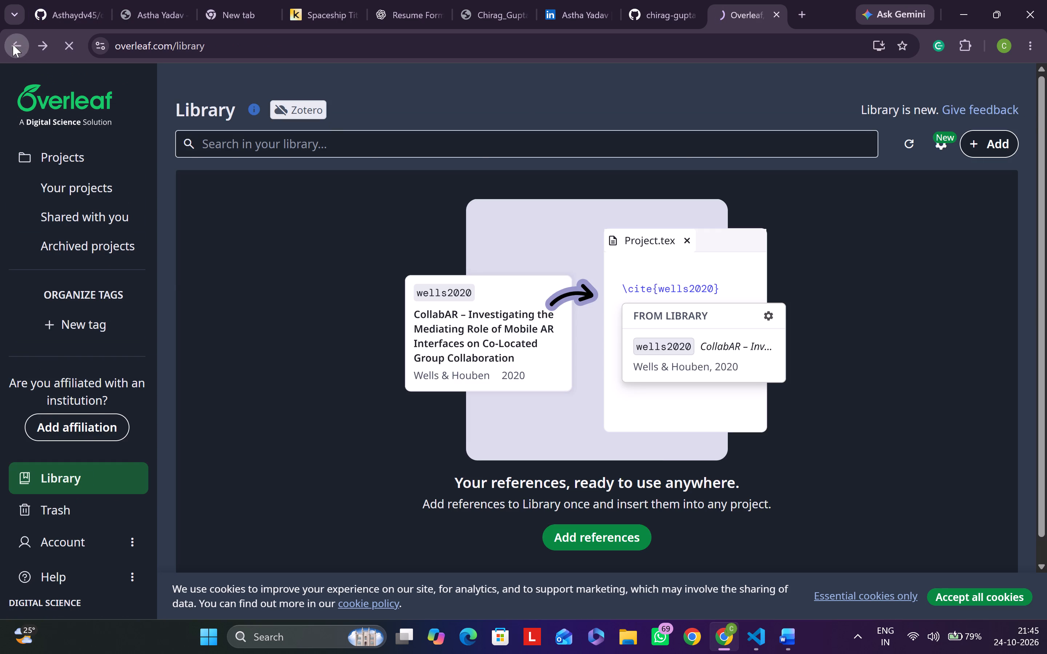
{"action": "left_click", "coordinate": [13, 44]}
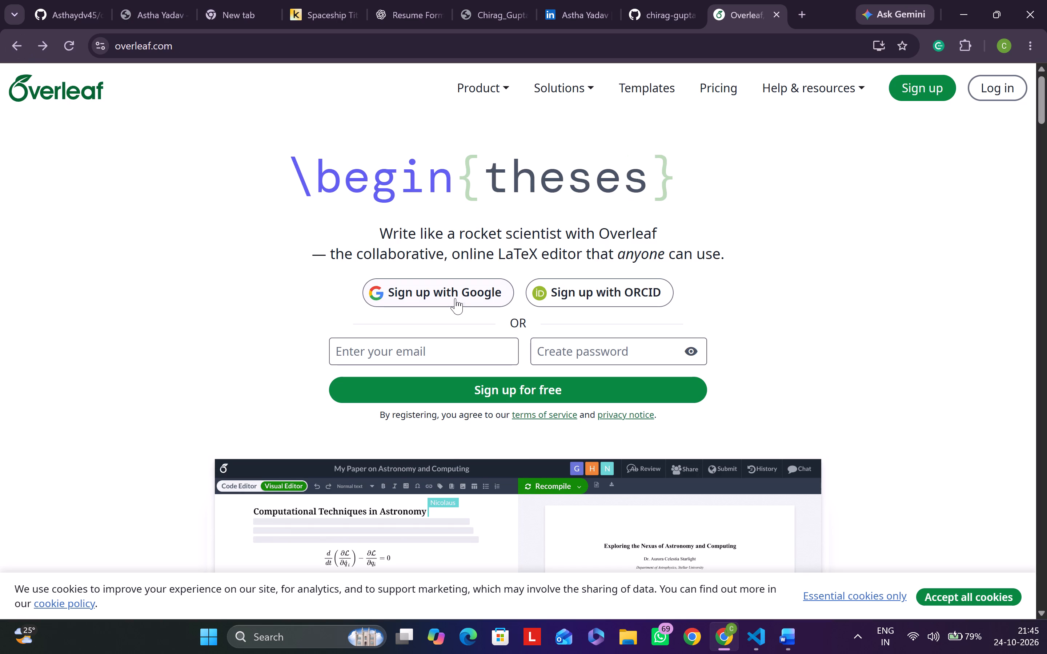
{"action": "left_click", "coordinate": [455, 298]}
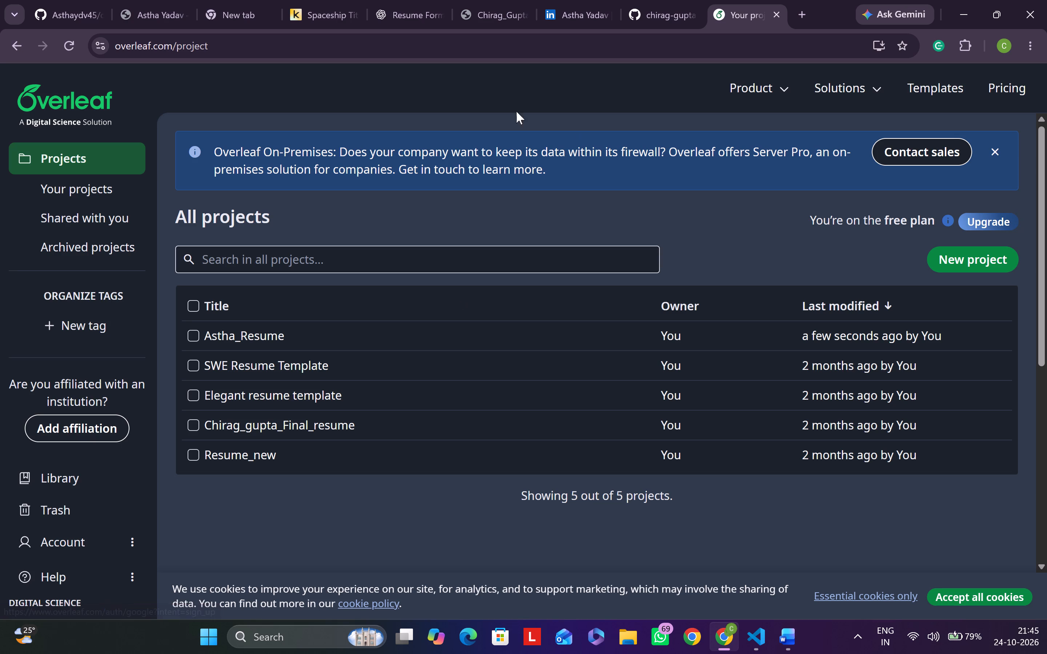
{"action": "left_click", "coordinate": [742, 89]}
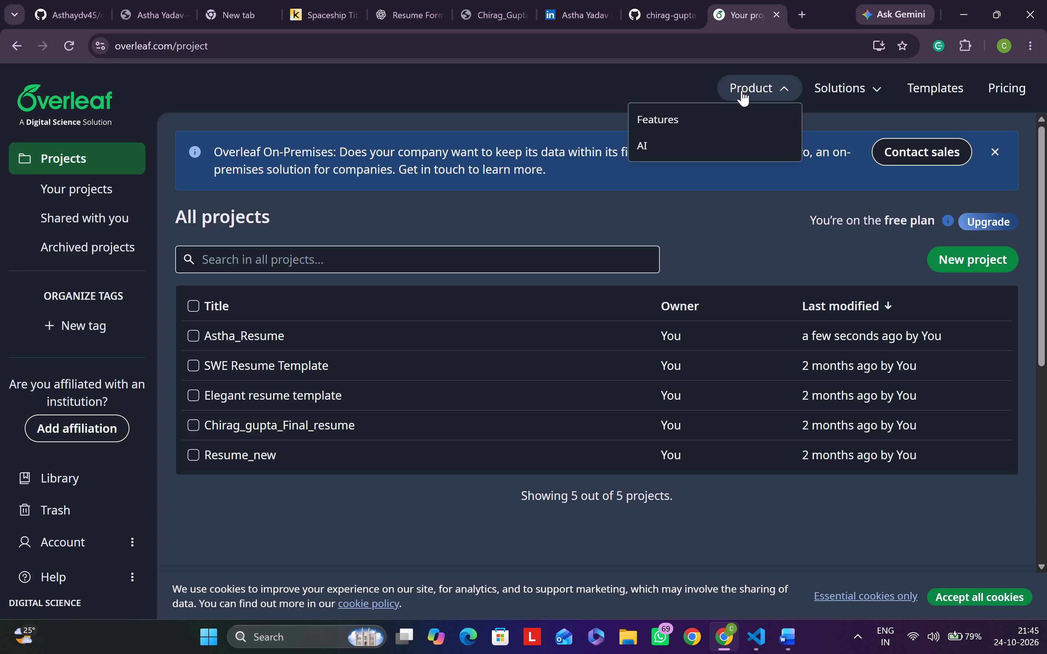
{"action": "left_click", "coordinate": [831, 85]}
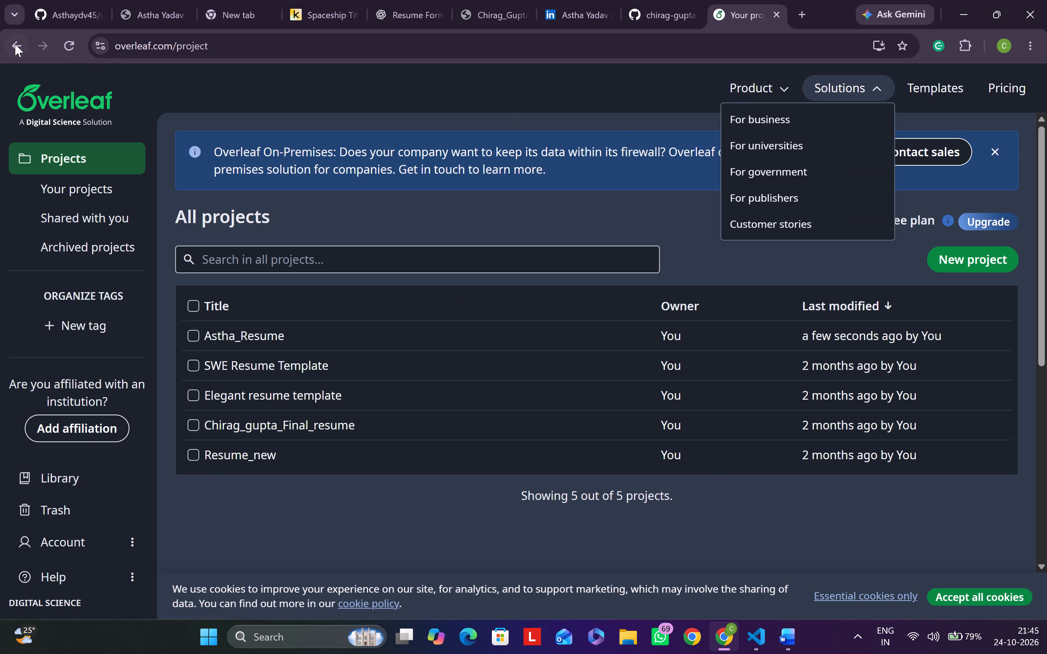
Open the AltaCV Template from Overleaf's CVs and résumés template category as a new project.
{"action": "left_click", "coordinate": [15, 44]}
{"action": "left_click", "coordinate": [644, 80]}
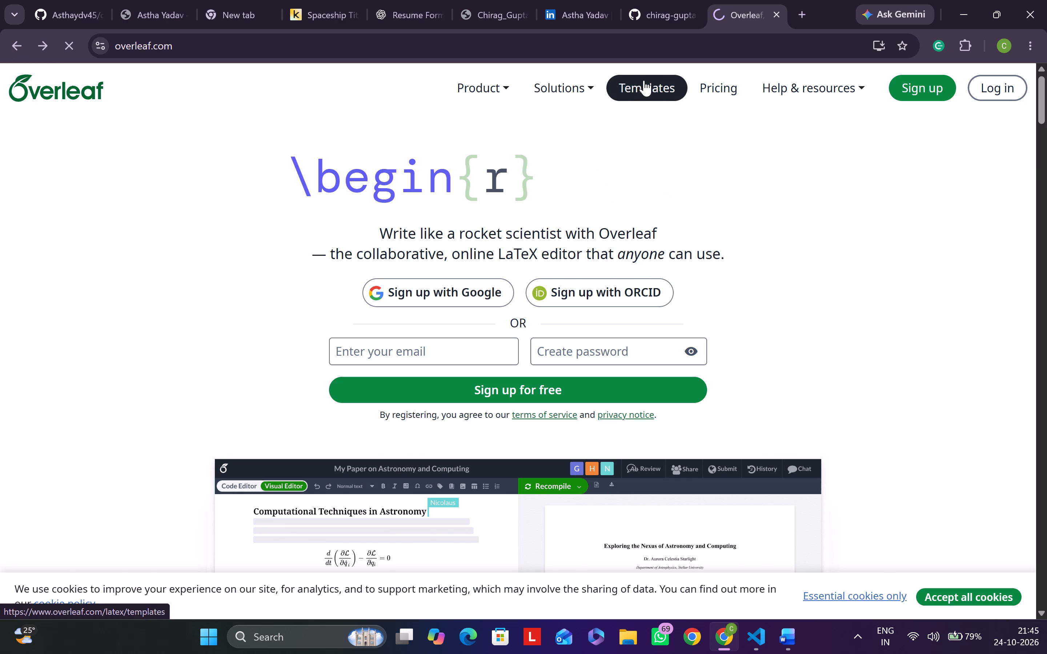
{"action": "scroll", "coordinate": [336, 349], "scroll_direction": "down", "scroll_amount": 4}
{"action": "scroll", "coordinate": [468, 379], "scroll_direction": "down", "scroll_amount": 4}
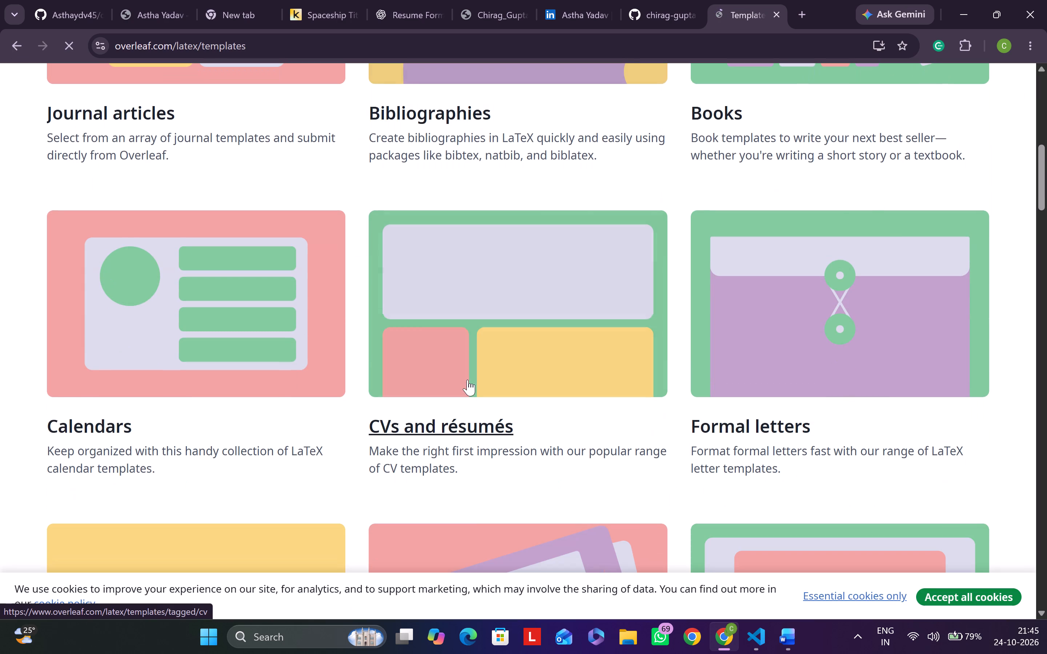
{"action": "left_click", "coordinate": [463, 417]}
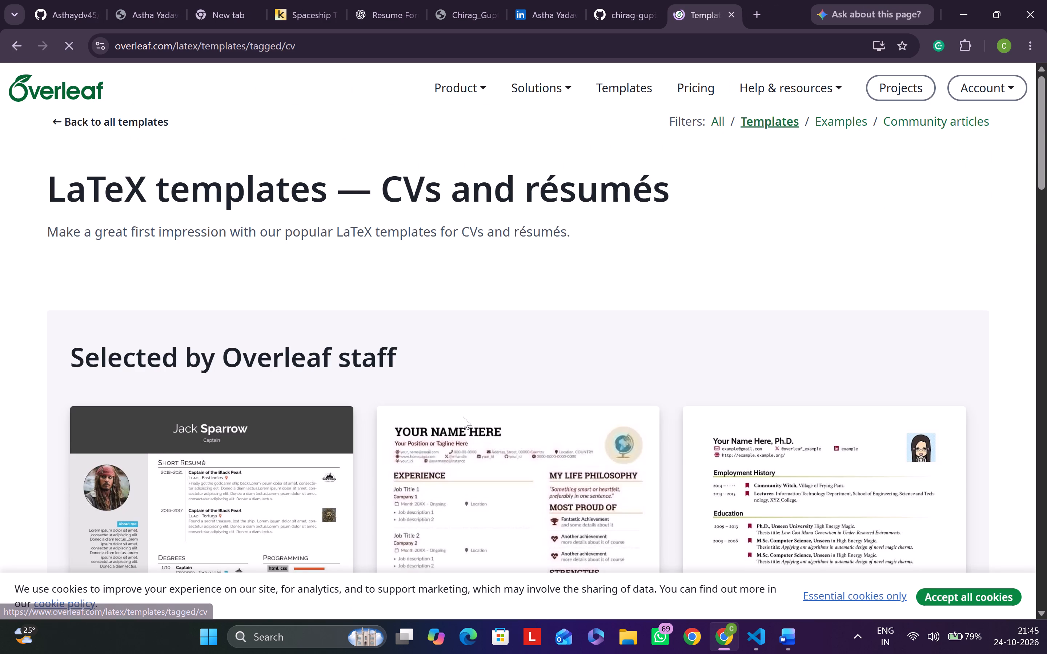
{"action": "left_click", "coordinate": [505, 455]}
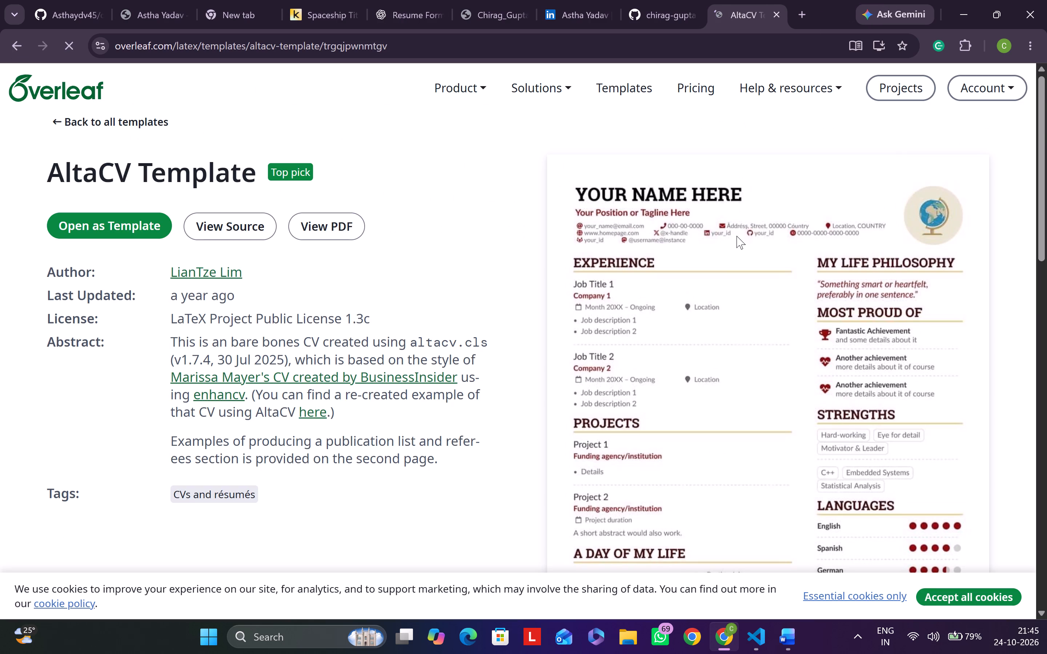
{"action": "left_click", "coordinate": [93, 241]}
{"action": "left_click", "coordinate": [98, 228]}
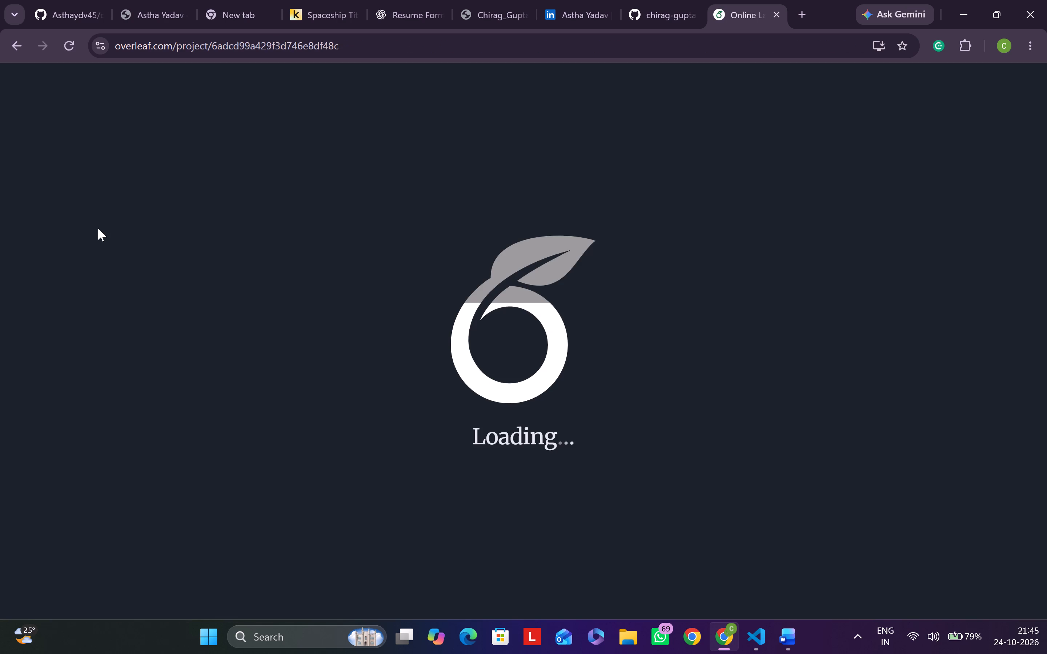
Replace all the content of sample.tex with the copied LaTeX resume code and recompile the AltaCV project.
{"action": "left_click", "coordinate": [374, 243]}
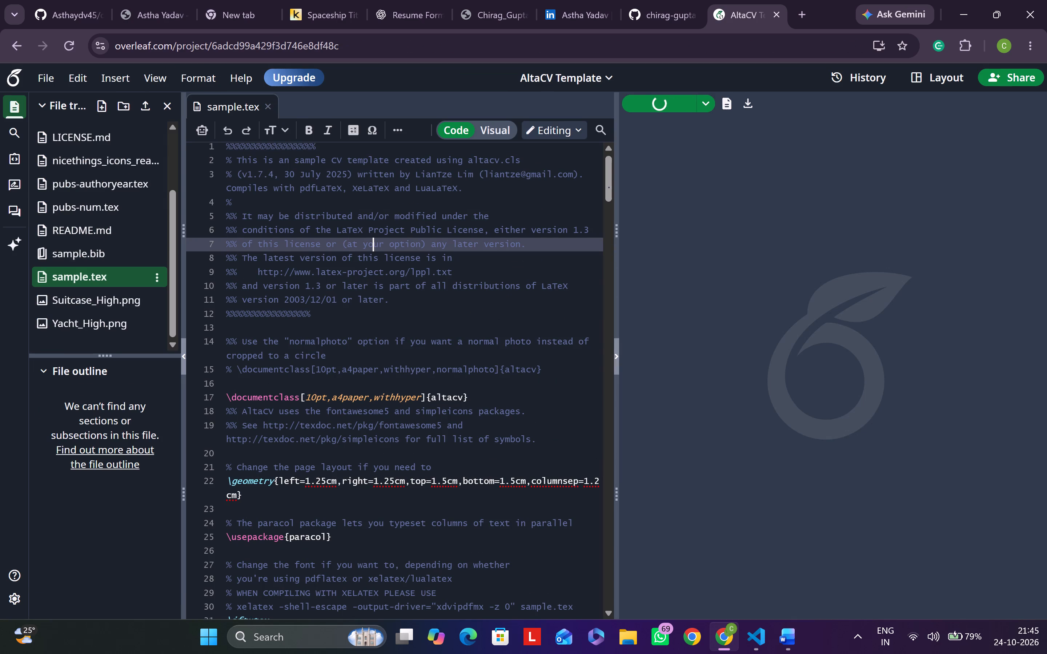
{"action": "key", "text": "ctrl+a"}
{"action": "key", "text": "ctrl+v"}
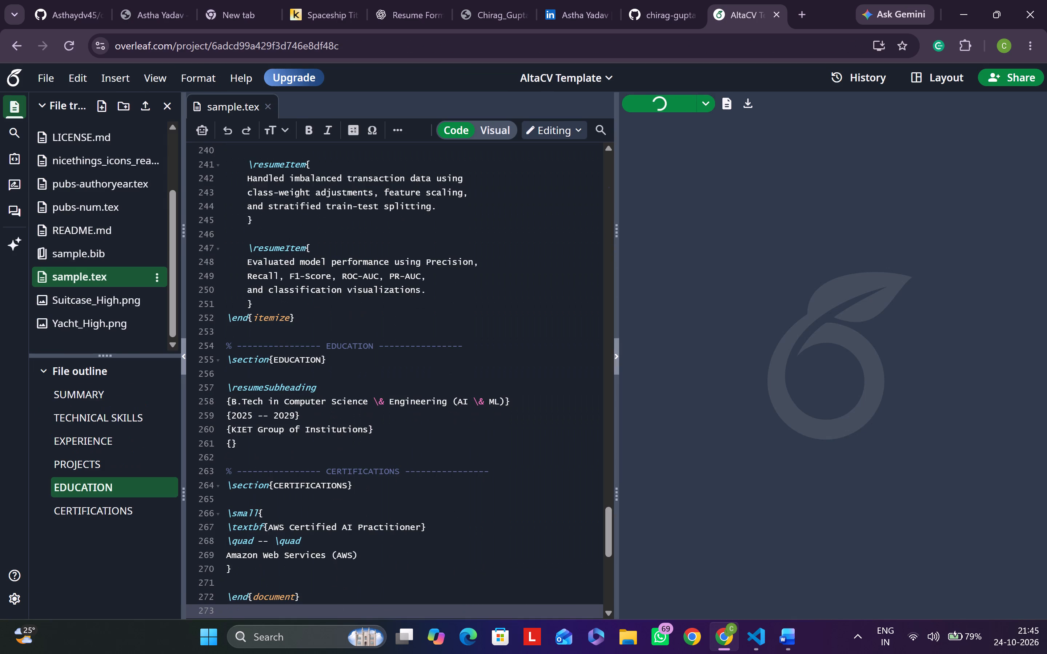
{"action": "scroll", "coordinate": [99, 206], "scroll_direction": "up", "scroll_amount": 6}
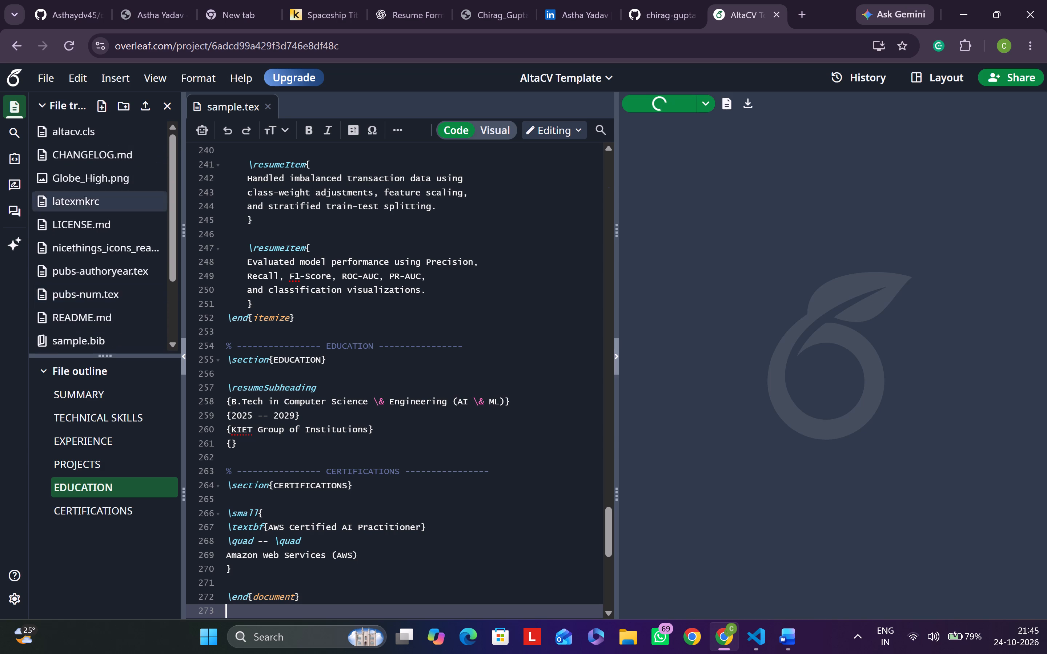
{"action": "scroll", "coordinate": [391, 260], "scroll_direction": "down", "scroll_amount": 1}
{"action": "scroll", "coordinate": [380, 311], "scroll_direction": "up", "scroll_amount": 5}
{"action": "scroll", "coordinate": [131, 237], "scroll_direction": "up", "scroll_amount": 3}
{"action": "scroll", "coordinate": [131, 237], "scroll_direction": "down", "scroll_amount": 4}
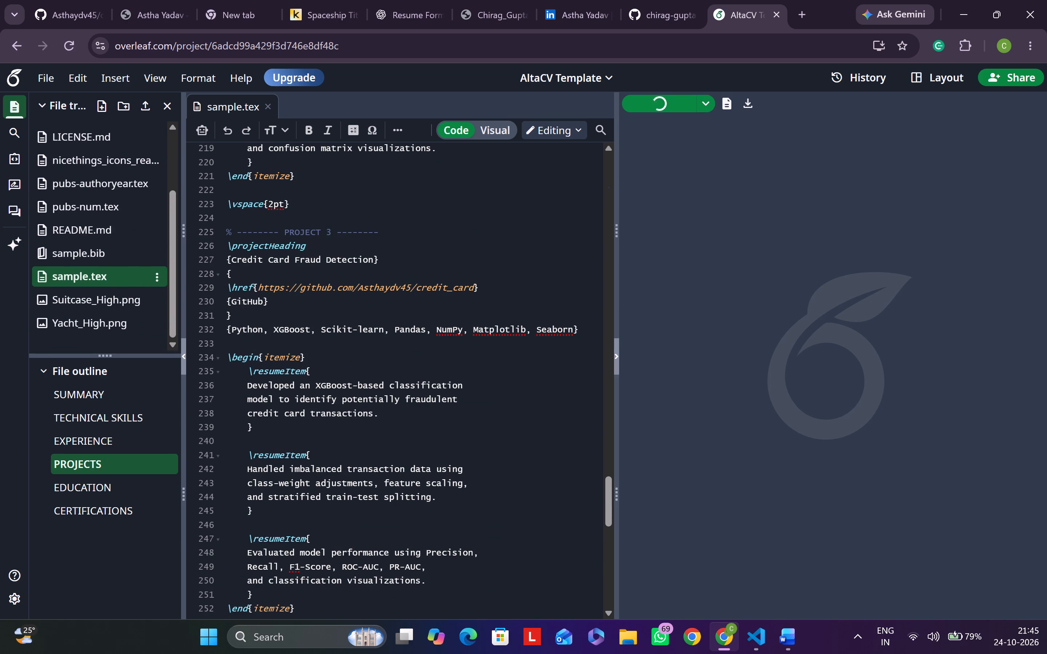
{"action": "left_click", "coordinate": [663, 106]}
{"action": "left_click", "coordinate": [664, 105]}
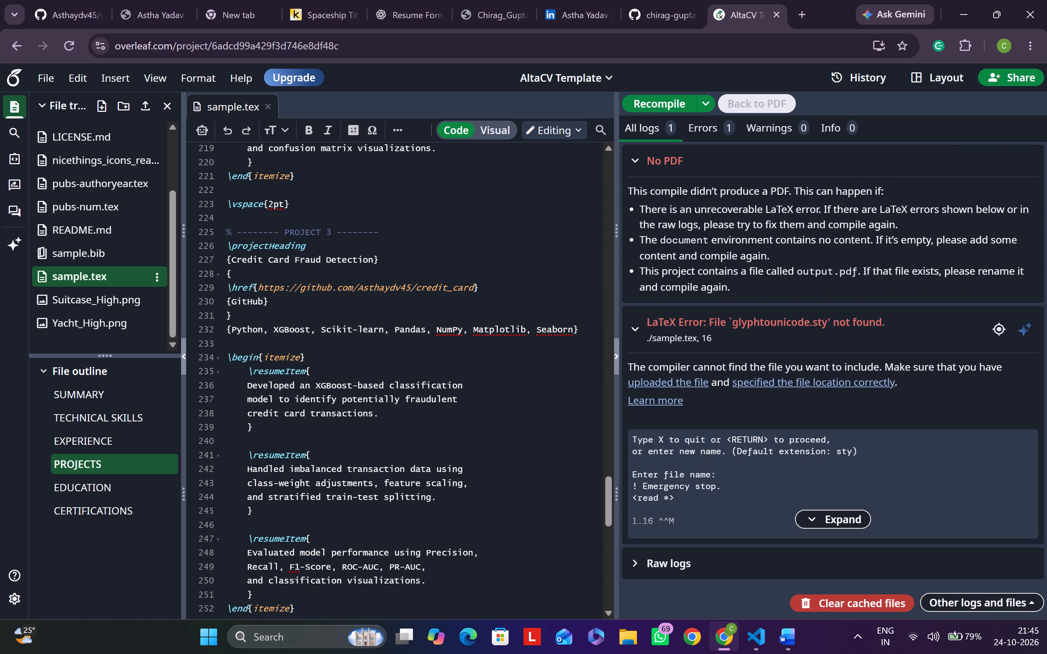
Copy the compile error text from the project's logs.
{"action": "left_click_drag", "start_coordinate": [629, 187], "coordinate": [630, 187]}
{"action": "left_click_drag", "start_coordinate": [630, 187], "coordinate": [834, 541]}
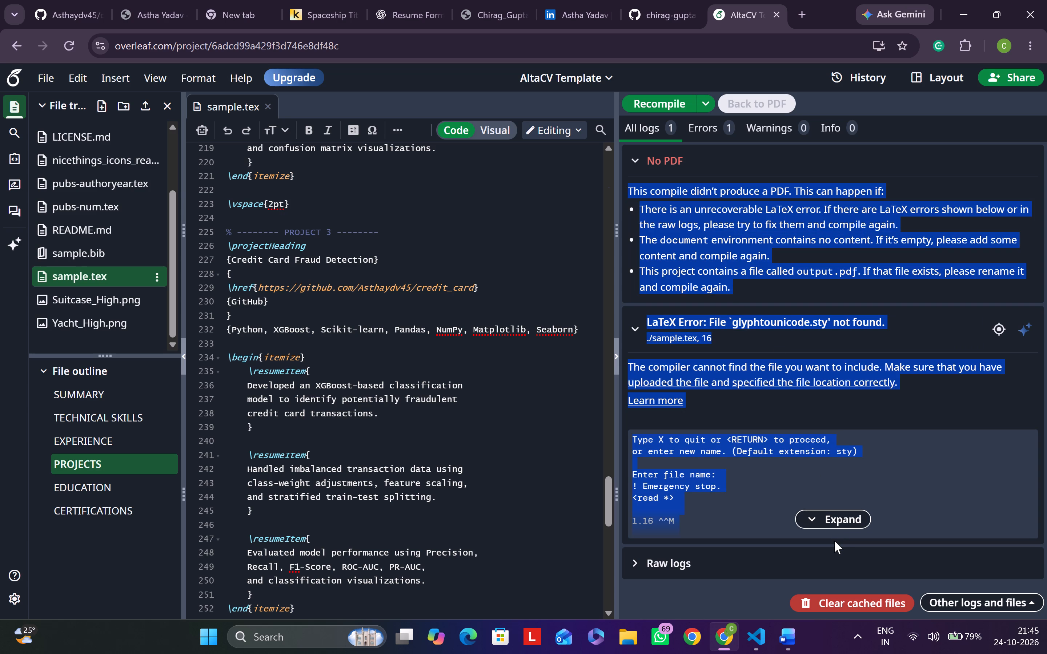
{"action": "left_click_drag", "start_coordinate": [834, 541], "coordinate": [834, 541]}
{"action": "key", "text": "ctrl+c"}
{"action": "left_click", "coordinate": [276, 635]}
{"action": "type", "text": "snip"}
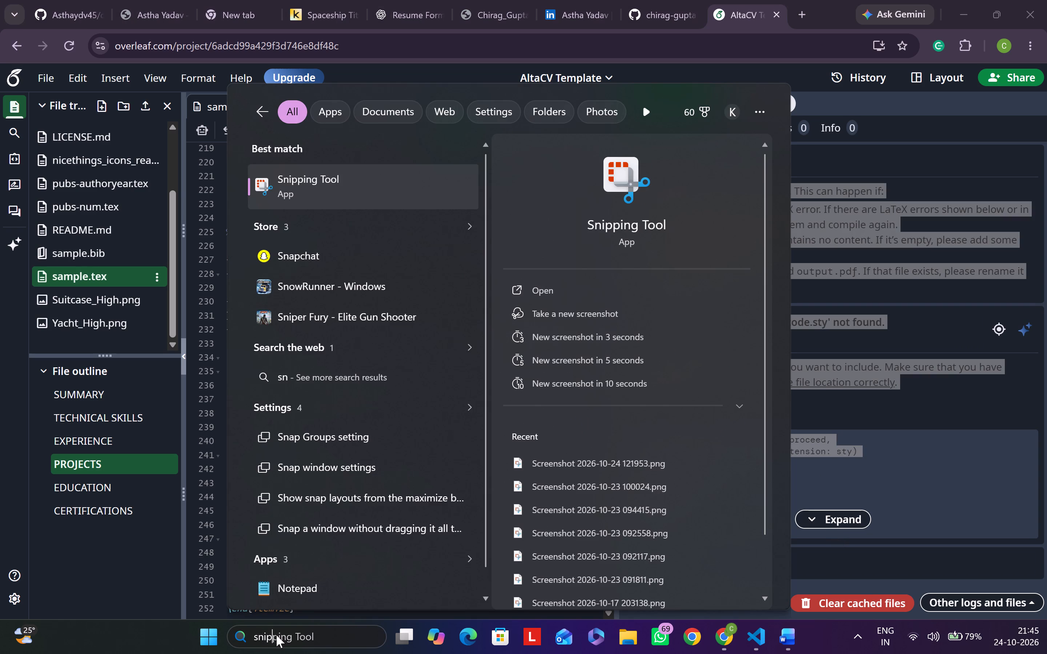
{"action": "left_click", "coordinate": [351, 184]}
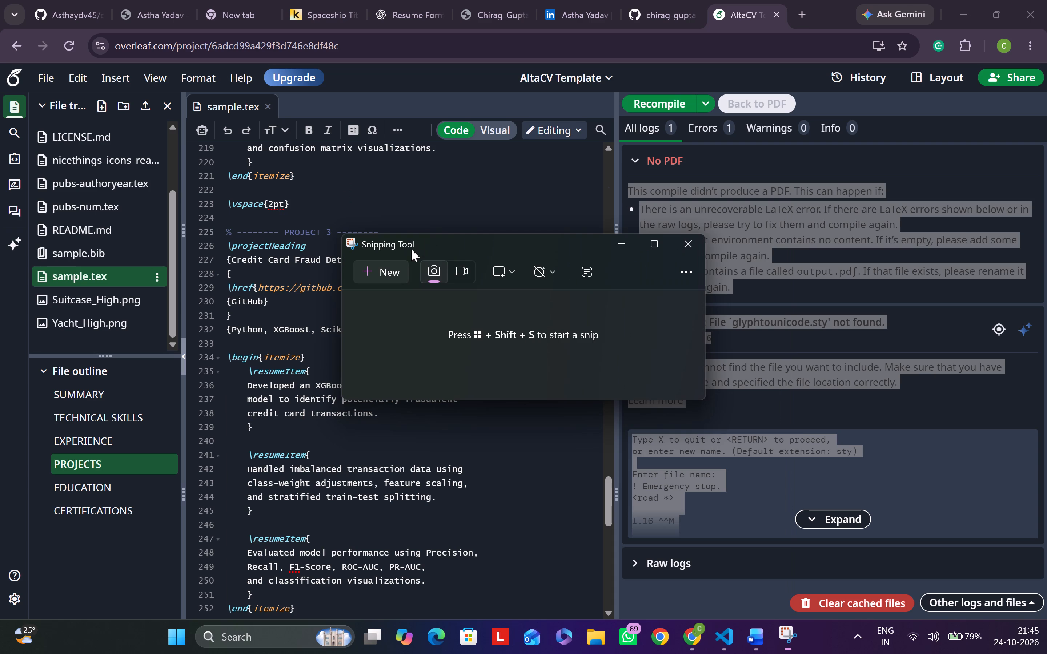
{"action": "left_click", "coordinate": [384, 265]}
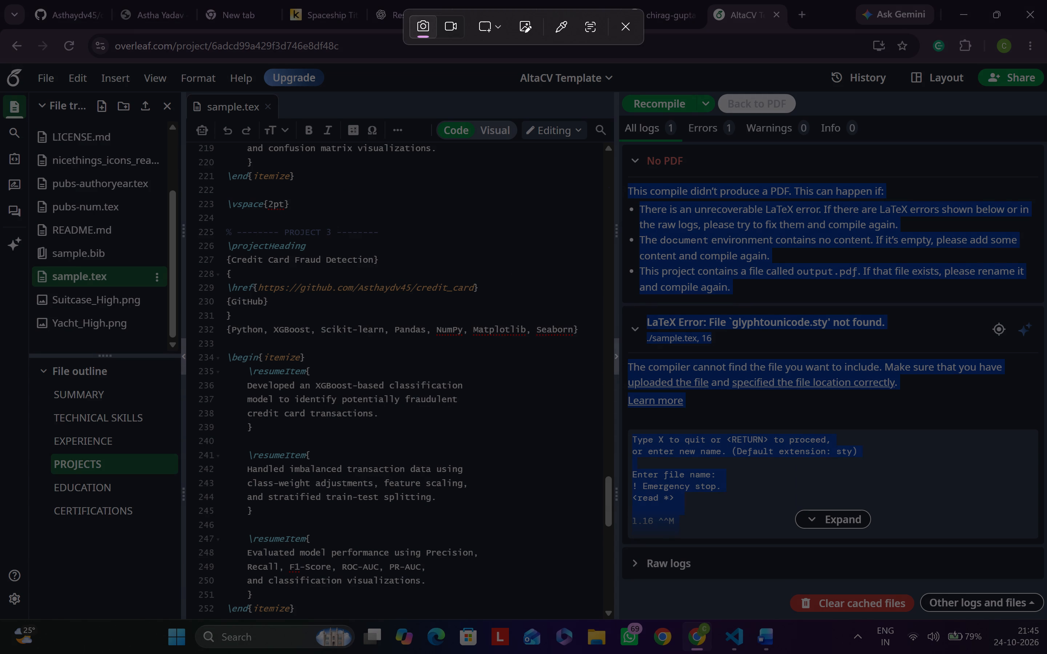
{"action": "left_click_drag", "start_coordinate": [154, 98], "coordinate": [1046, 544]}
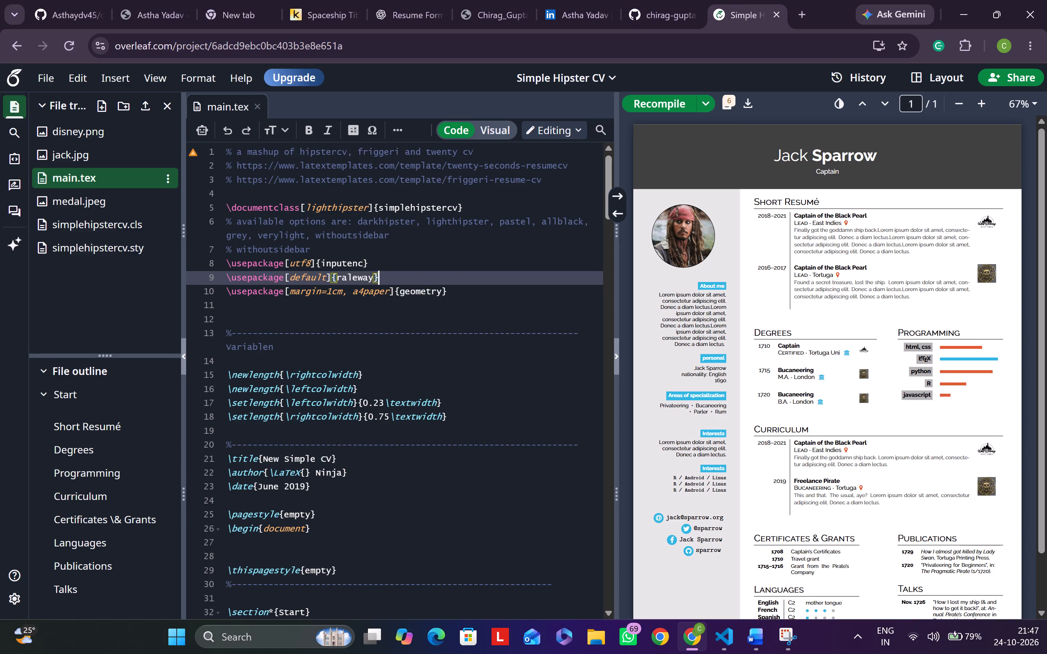
{"action": "key", "text": "ctrl+a"}
{"action": "key", "text": "ctrl+v"}
{"action": "scroll", "coordinate": [436, 351], "scroll_direction": "up", "scroll_amount": 8}
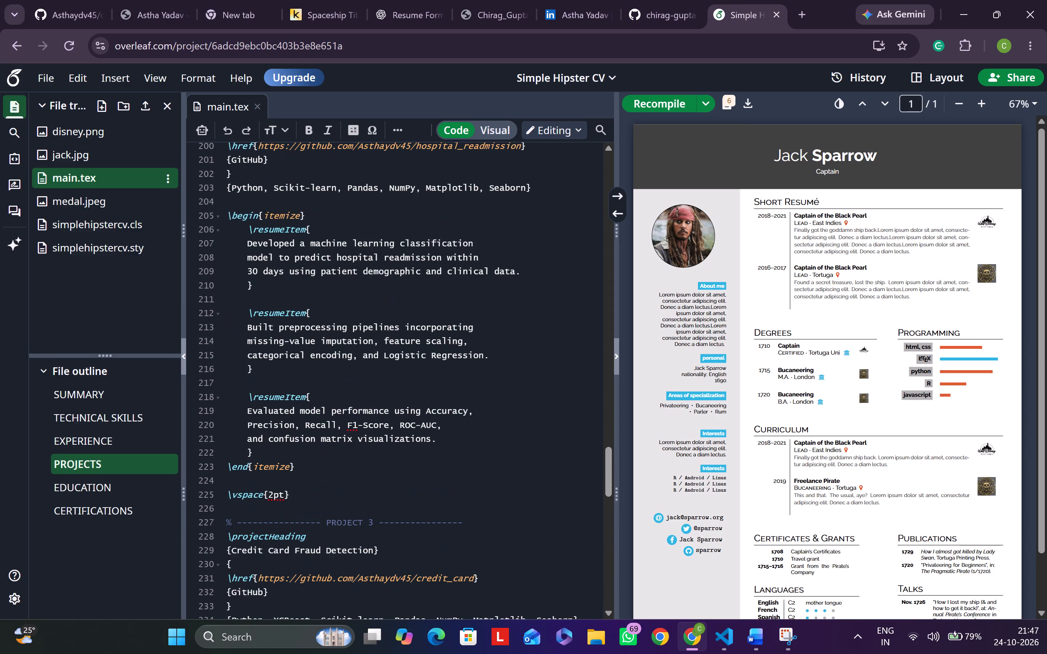
{"action": "left_click", "coordinate": [646, 102]}
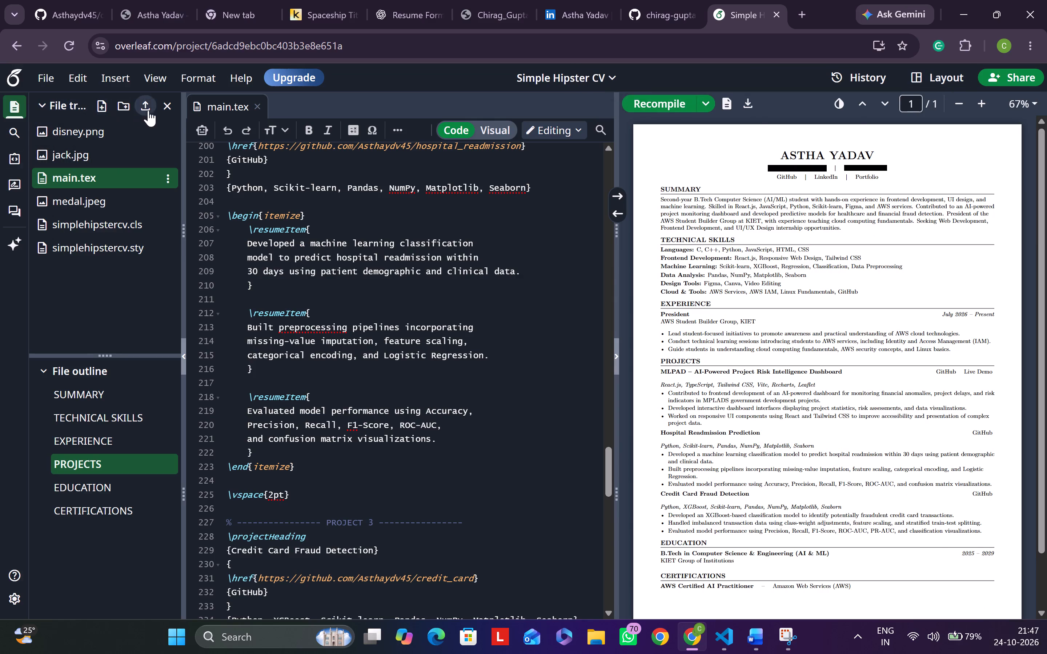
Download the compiled resume PDF from Overleaf and open the downloaded file in the browser.
{"action": "left_click", "coordinate": [746, 104]}
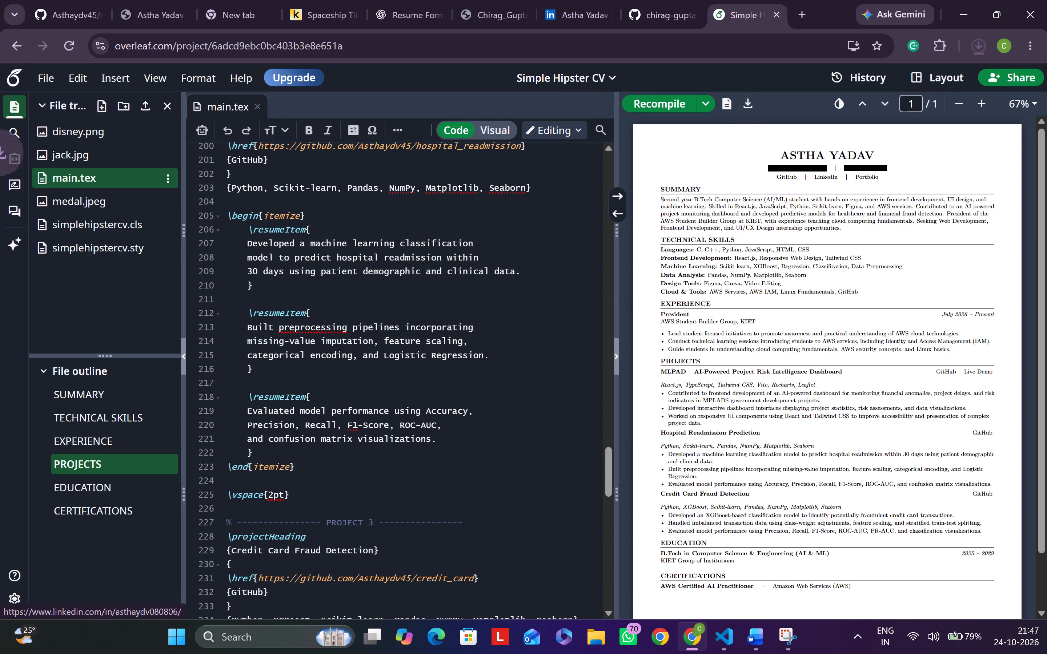
{"action": "left_click", "coordinate": [978, 48]}
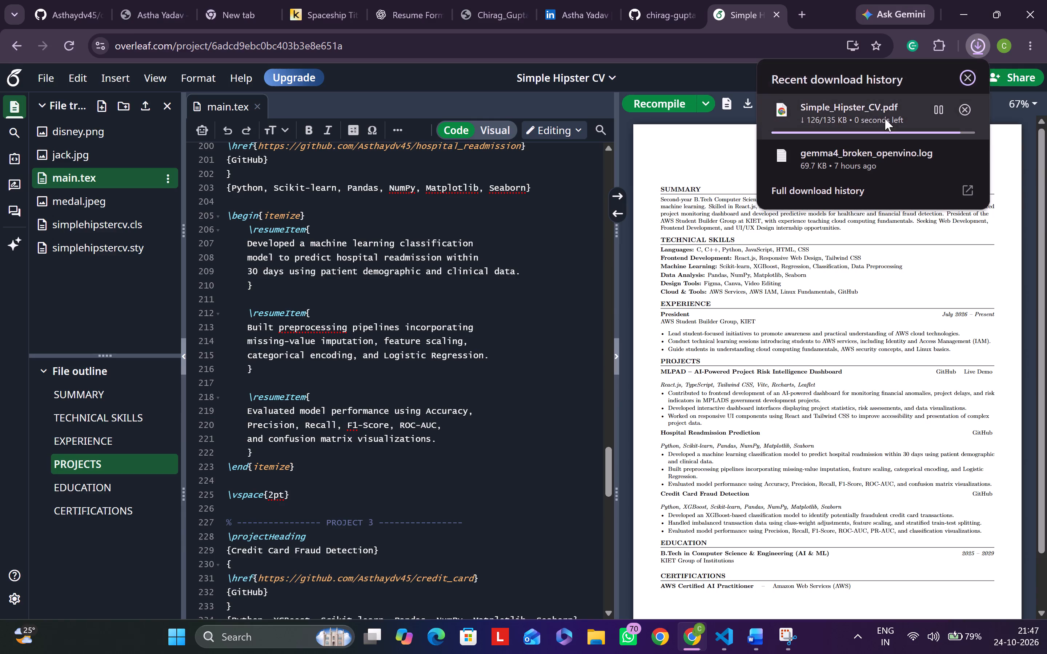
{"action": "left_click", "coordinate": [885, 117]}
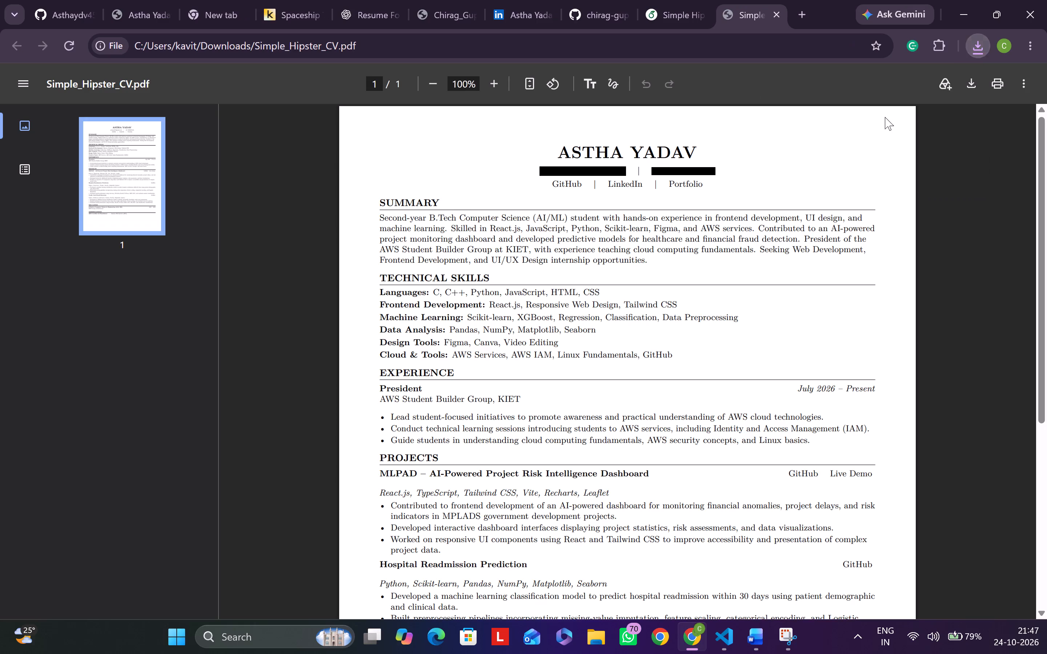
Clear the open windows from the desktop and open the Downloads folder in File Explorer.
{"action": "left_click", "coordinate": [961, 18]}
{"action": "left_click", "coordinate": [961, 18]}
{"action": "left_click", "coordinate": [961, 18]}
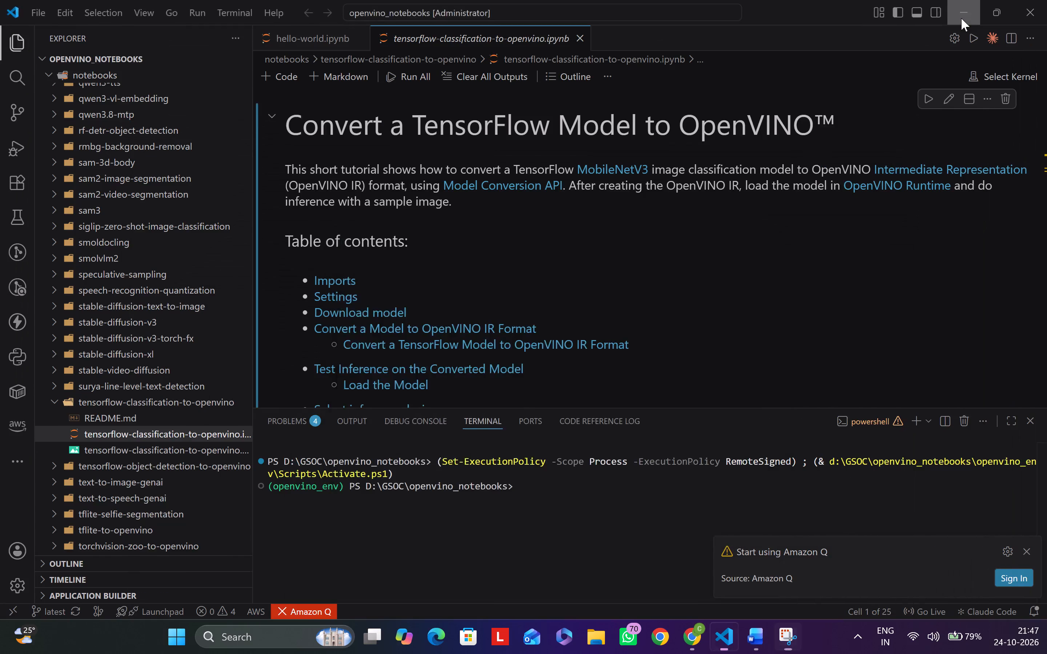
{"action": "left_click", "coordinate": [682, 241]}
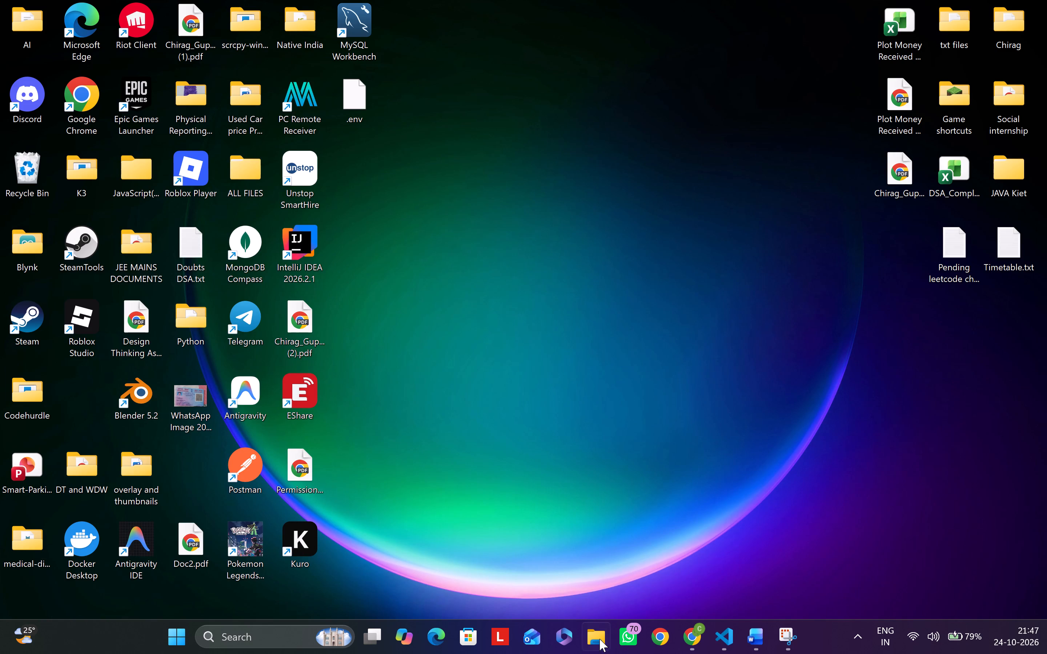
{"action": "left_click", "coordinate": [594, 639]}
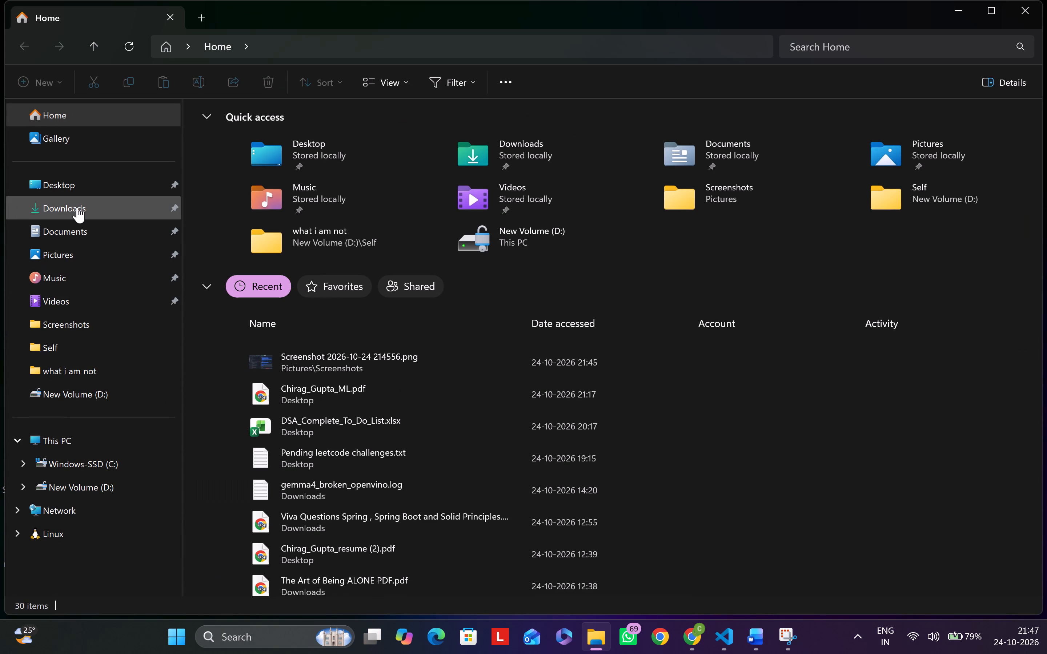
{"action": "left_click", "coordinate": [83, 234]}
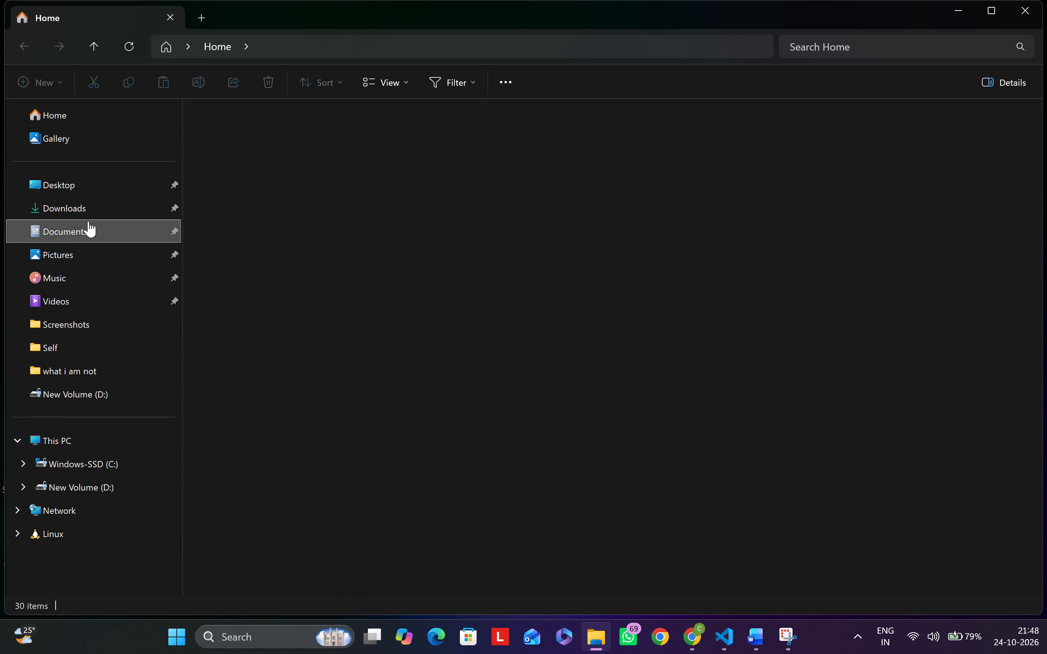